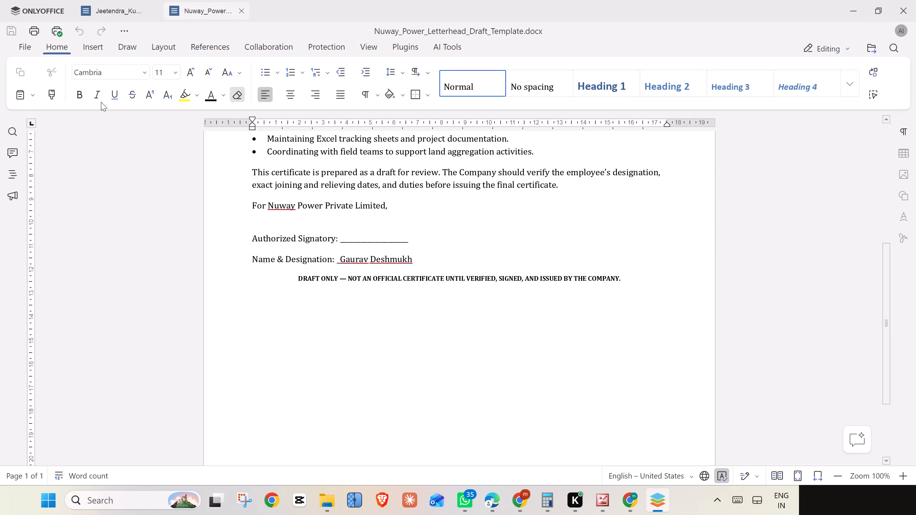
# Draw a rectangle shape in the blank area beside the Authorized Signatory and Name & Designation lines.
pyautogui.click(101, 50)
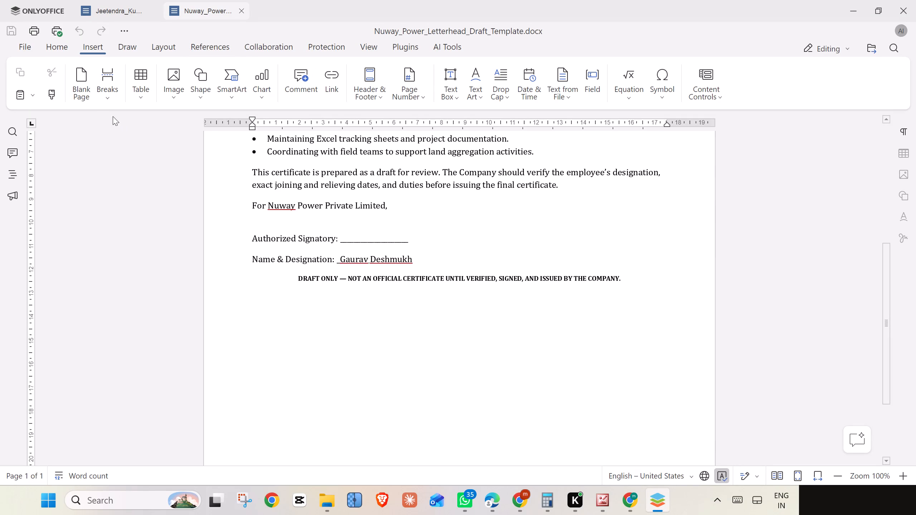
pyautogui.click(204, 89)
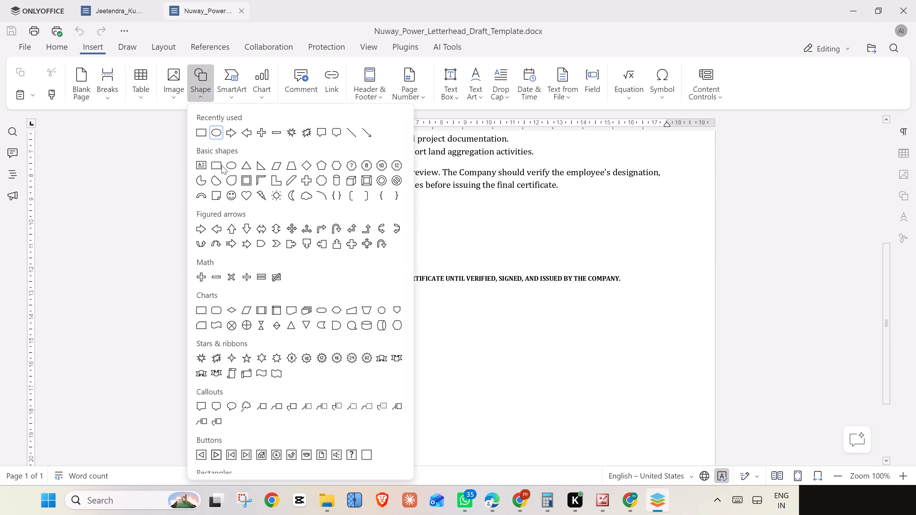
pyautogui.click(199, 133)
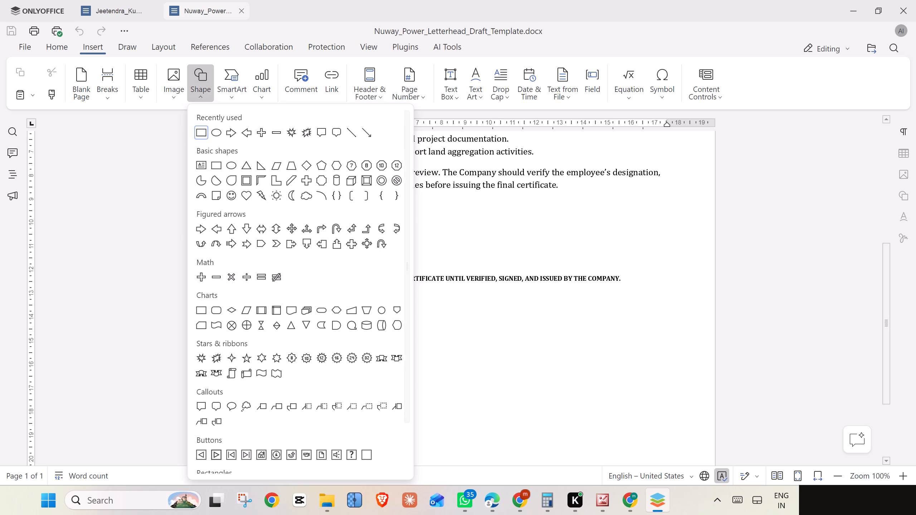
pyautogui.moveTo(459, 224); pyautogui.dragTo(547, 265)
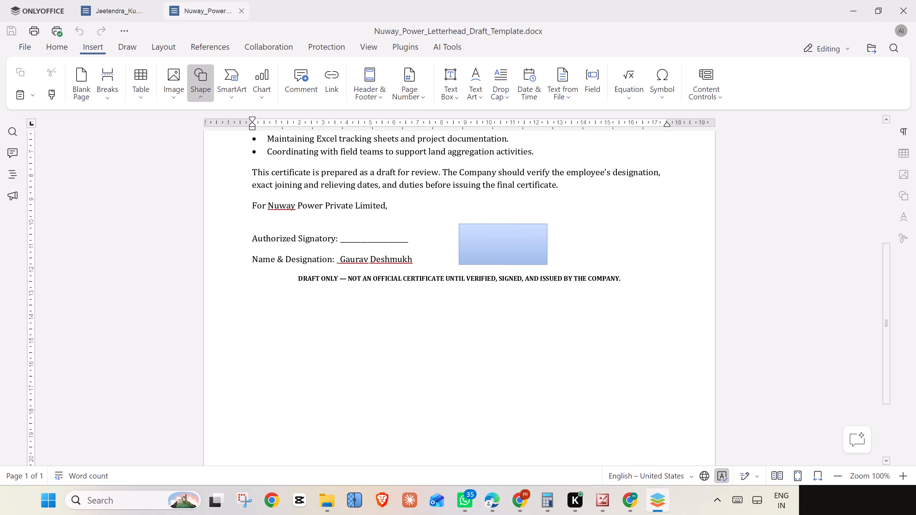
pyautogui.moveTo(547, 265); pyautogui.dragTo(547, 265)
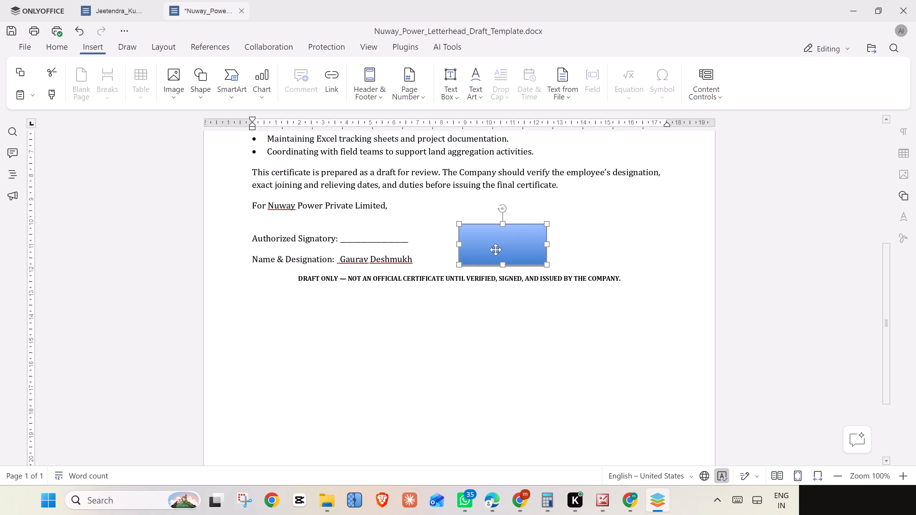
pyautogui.click(496, 250)
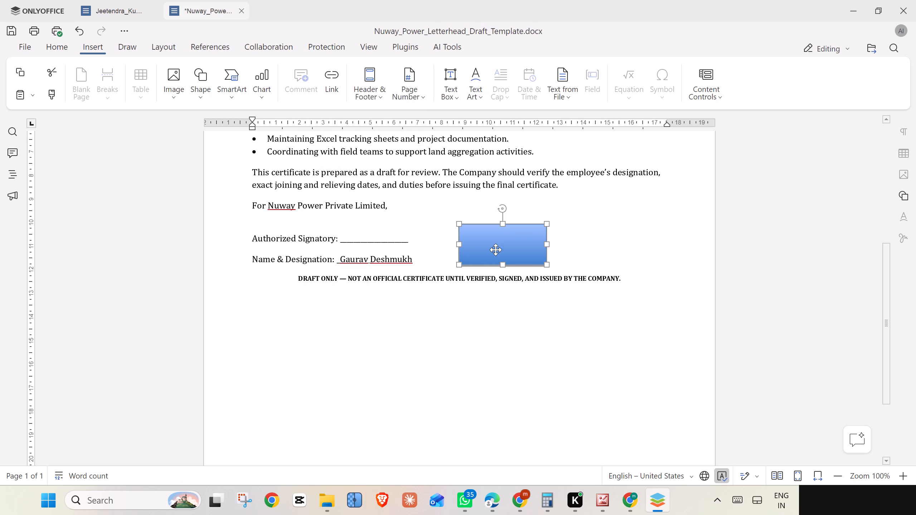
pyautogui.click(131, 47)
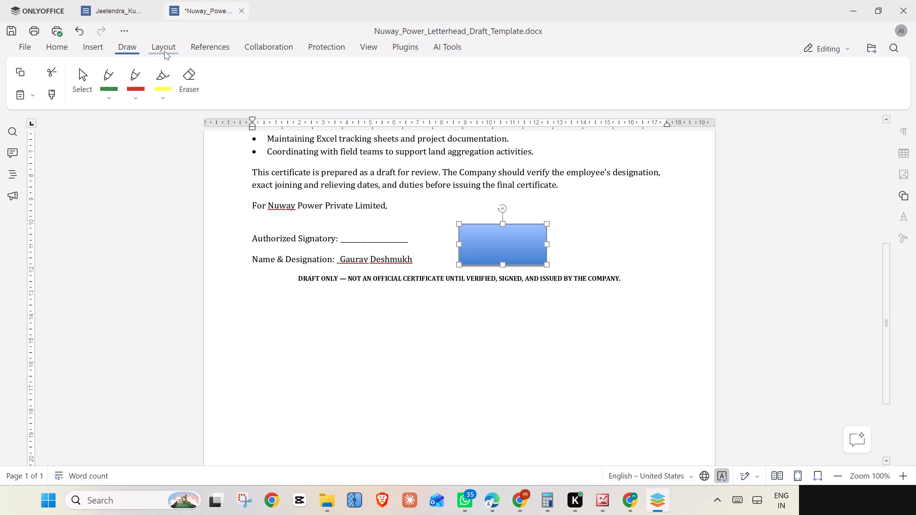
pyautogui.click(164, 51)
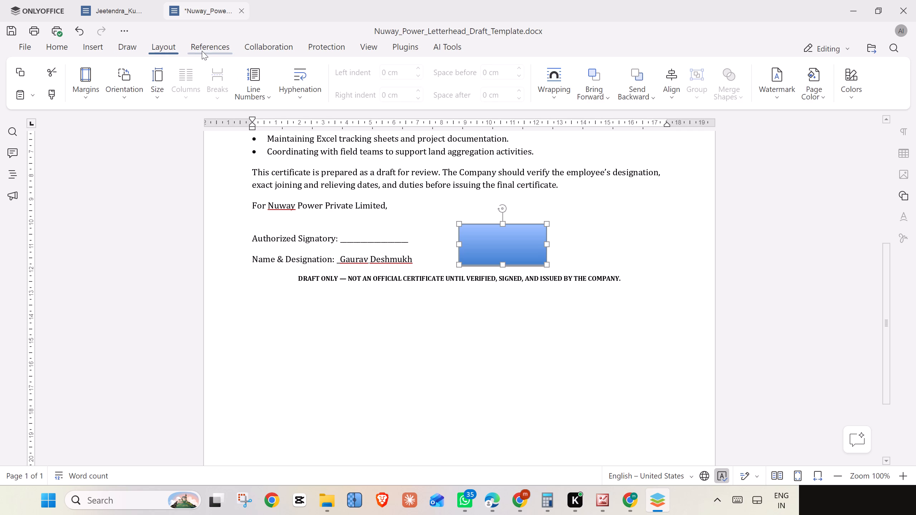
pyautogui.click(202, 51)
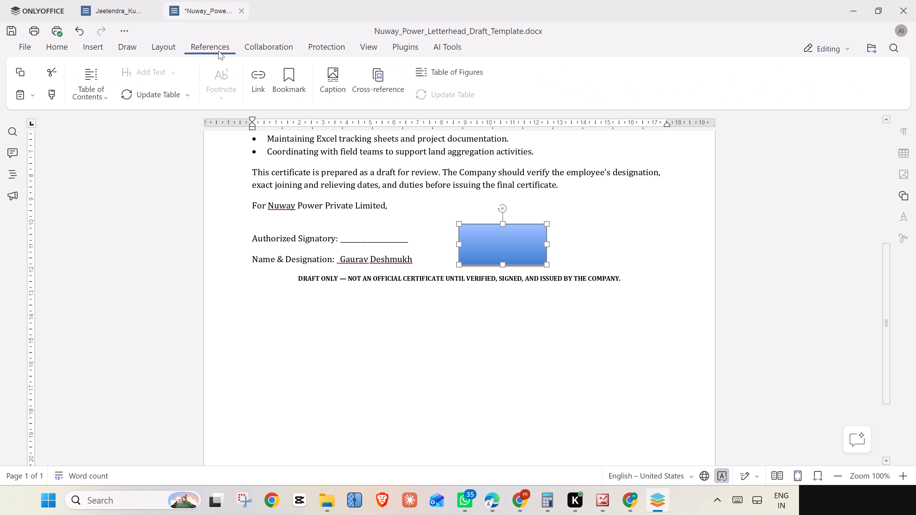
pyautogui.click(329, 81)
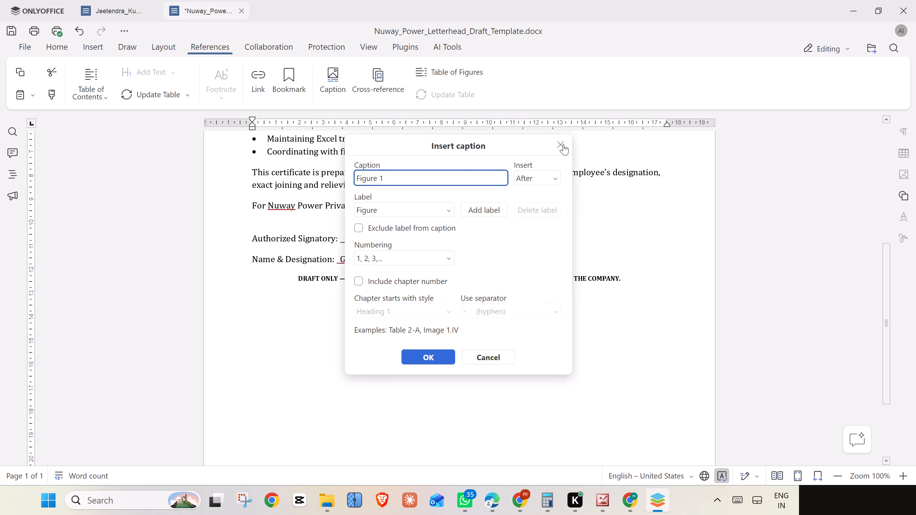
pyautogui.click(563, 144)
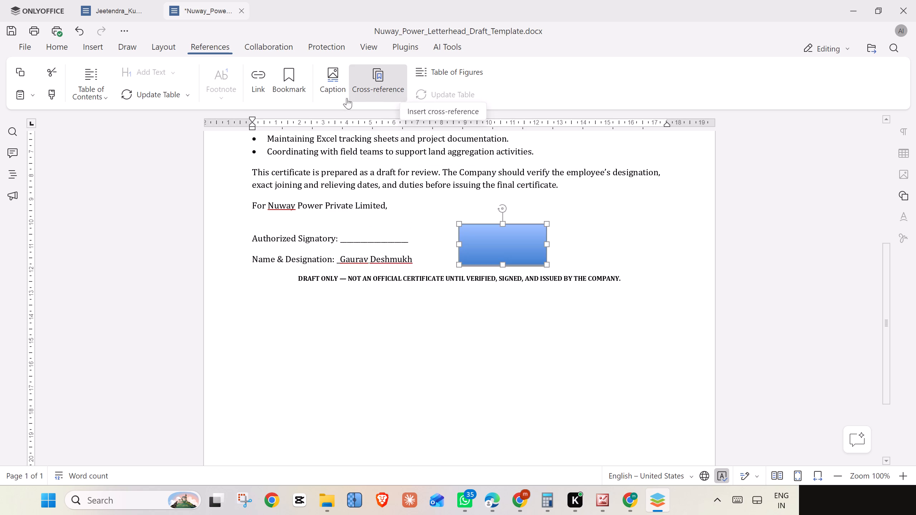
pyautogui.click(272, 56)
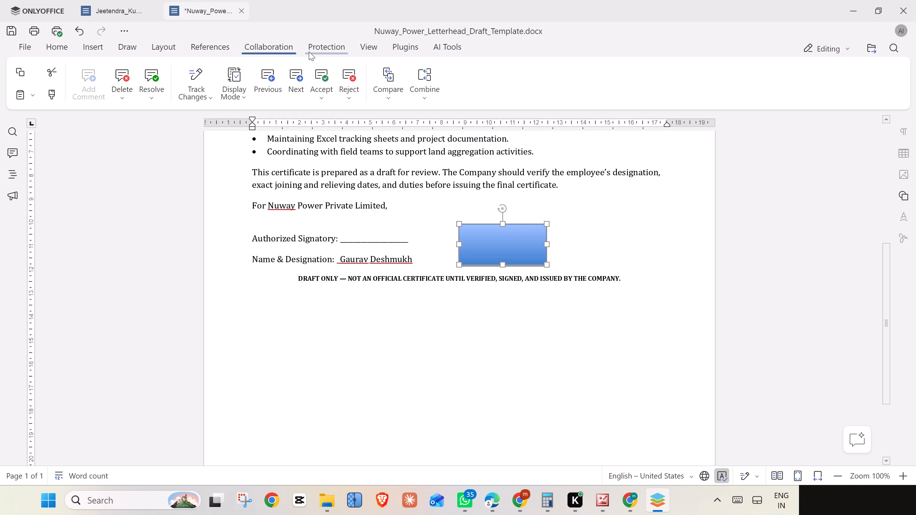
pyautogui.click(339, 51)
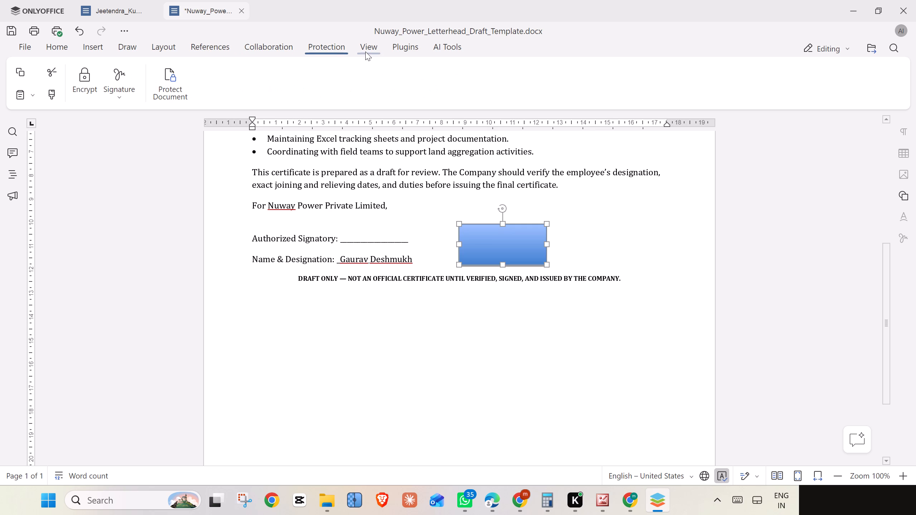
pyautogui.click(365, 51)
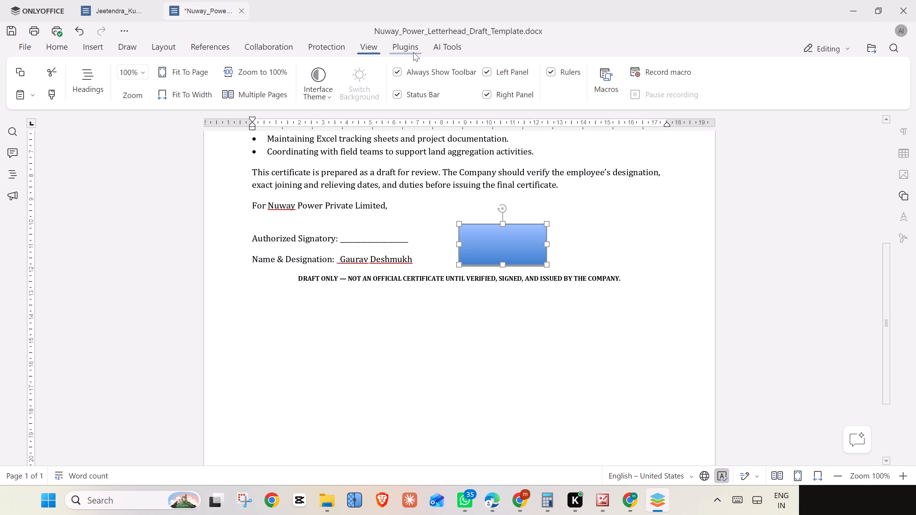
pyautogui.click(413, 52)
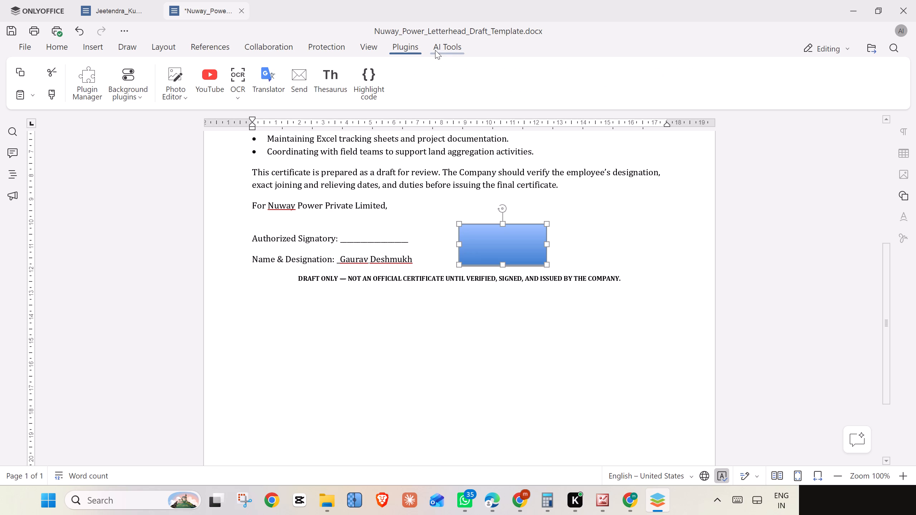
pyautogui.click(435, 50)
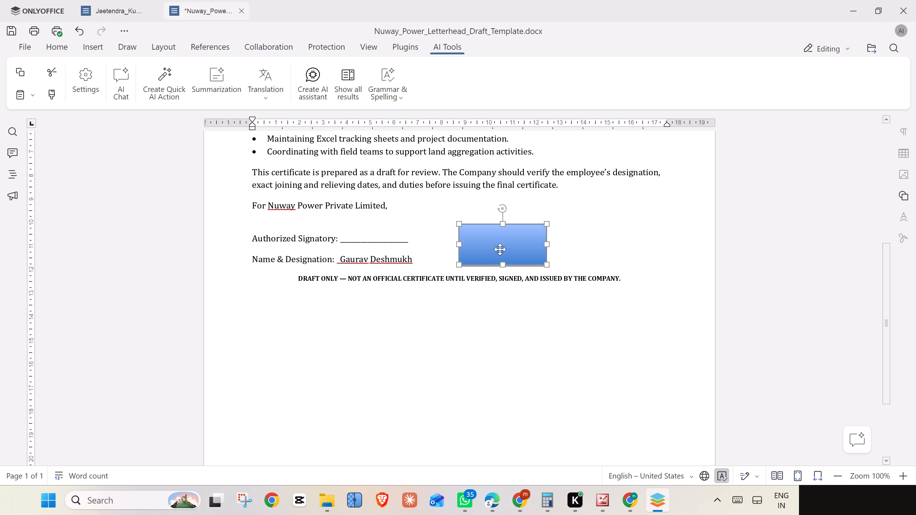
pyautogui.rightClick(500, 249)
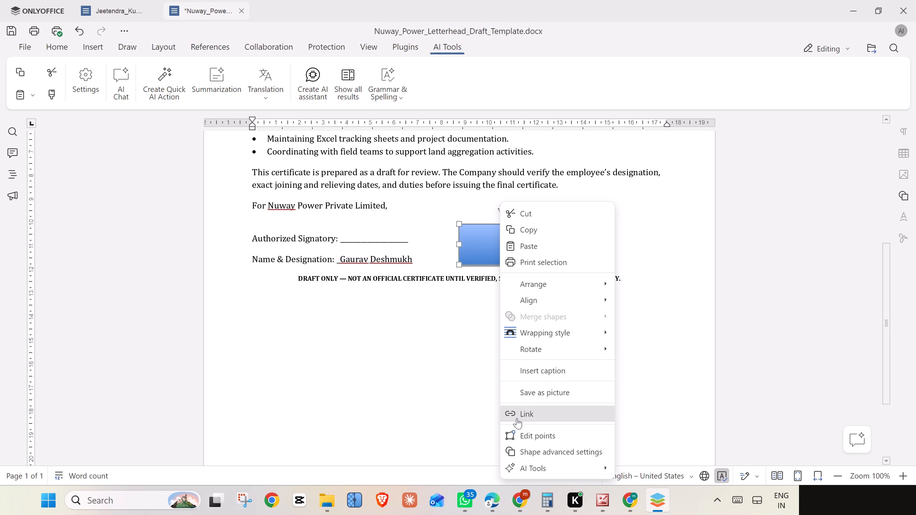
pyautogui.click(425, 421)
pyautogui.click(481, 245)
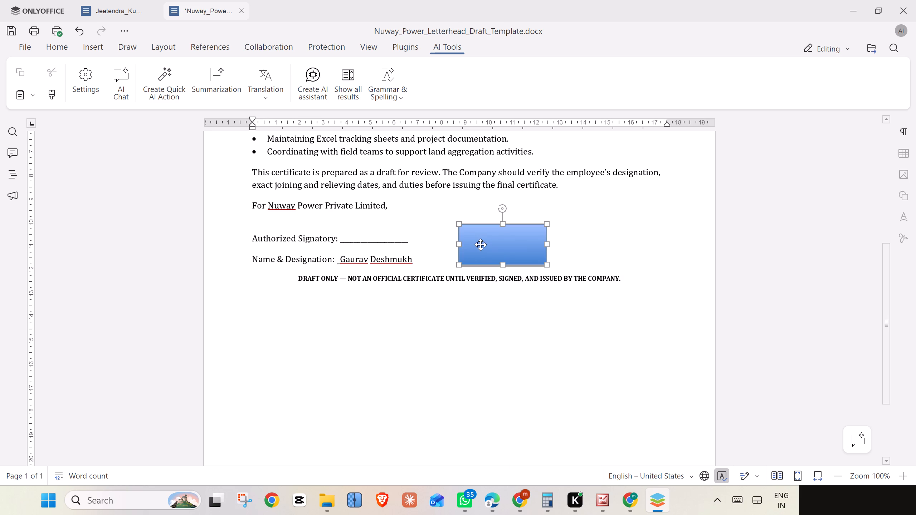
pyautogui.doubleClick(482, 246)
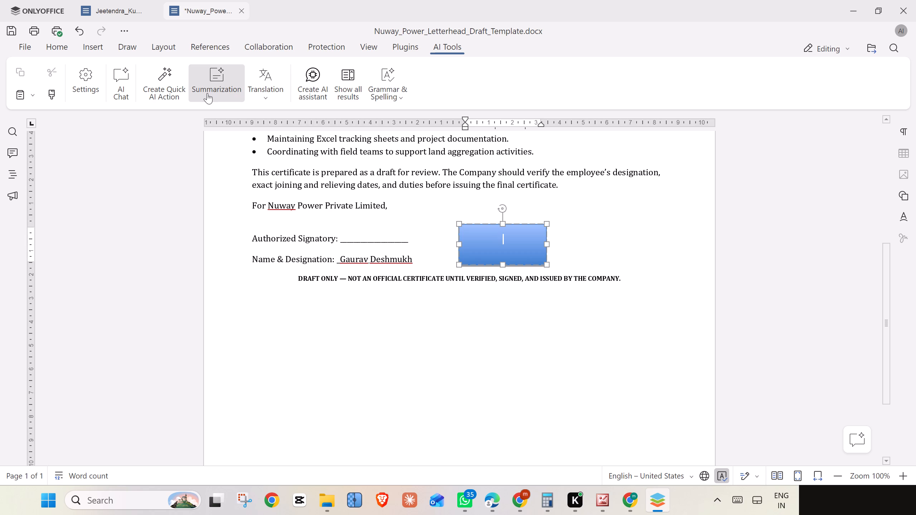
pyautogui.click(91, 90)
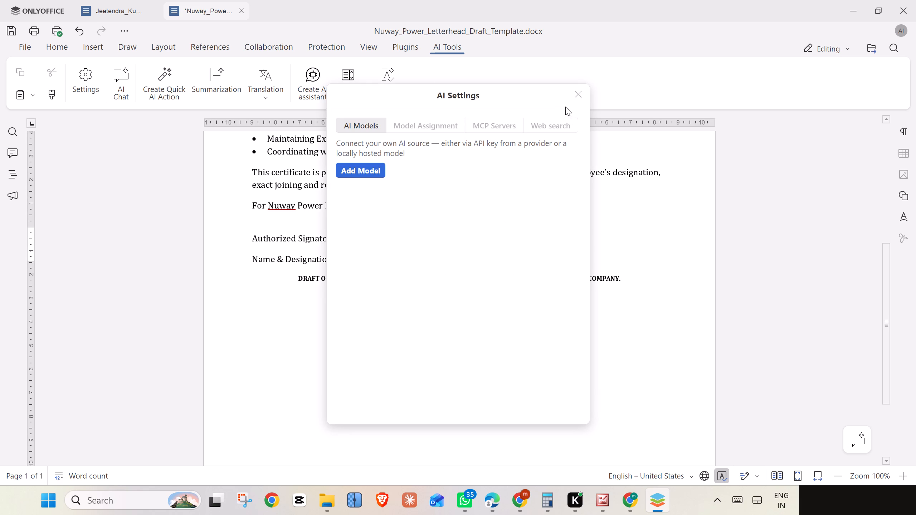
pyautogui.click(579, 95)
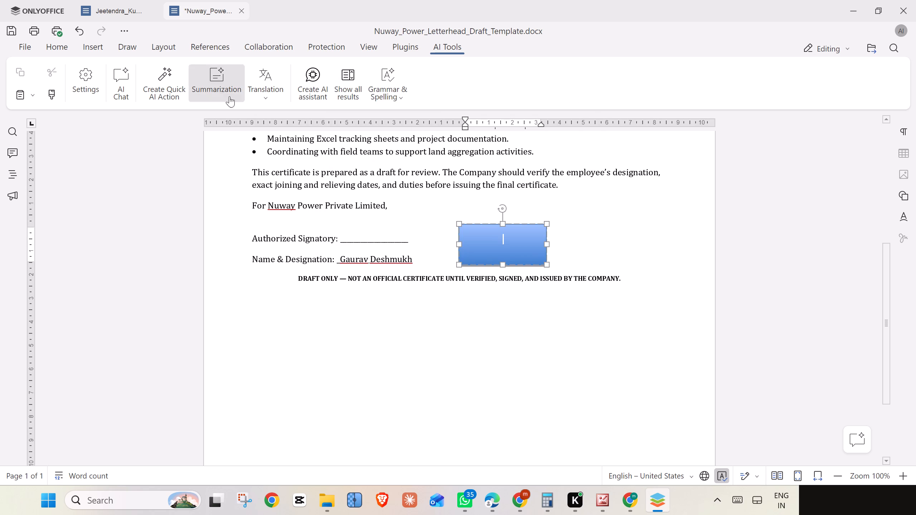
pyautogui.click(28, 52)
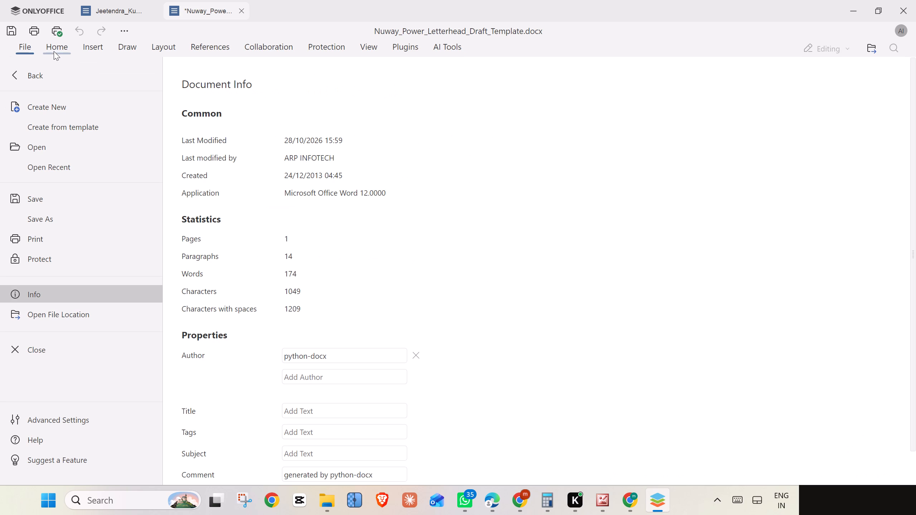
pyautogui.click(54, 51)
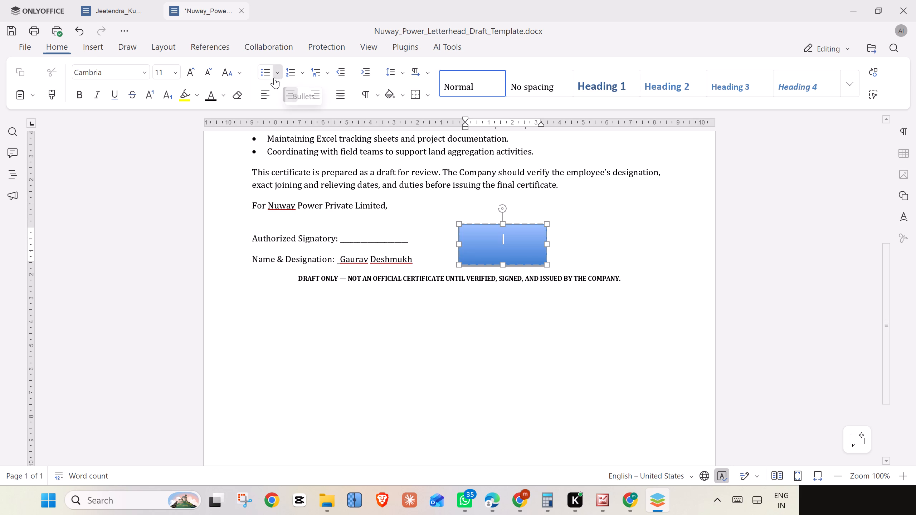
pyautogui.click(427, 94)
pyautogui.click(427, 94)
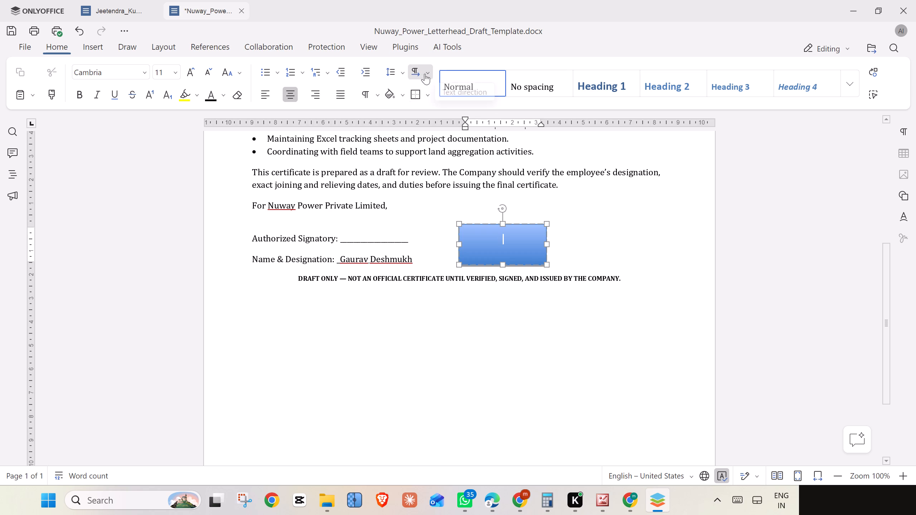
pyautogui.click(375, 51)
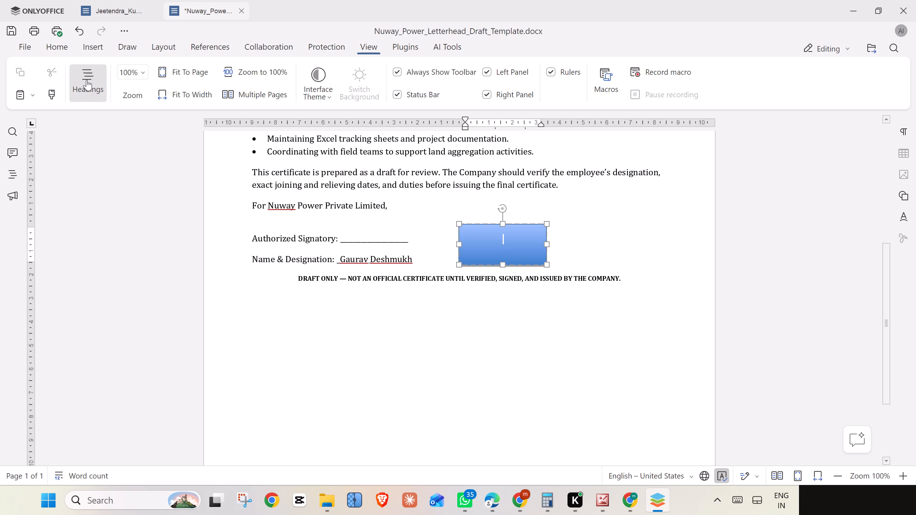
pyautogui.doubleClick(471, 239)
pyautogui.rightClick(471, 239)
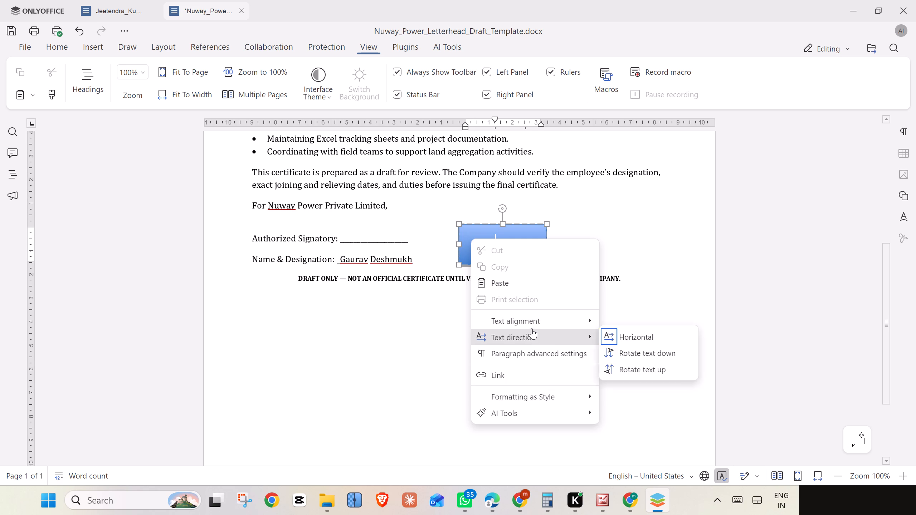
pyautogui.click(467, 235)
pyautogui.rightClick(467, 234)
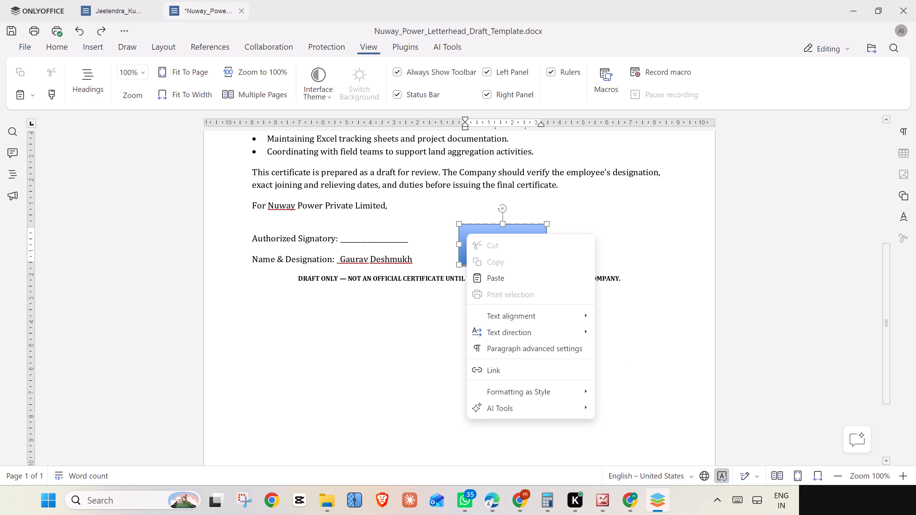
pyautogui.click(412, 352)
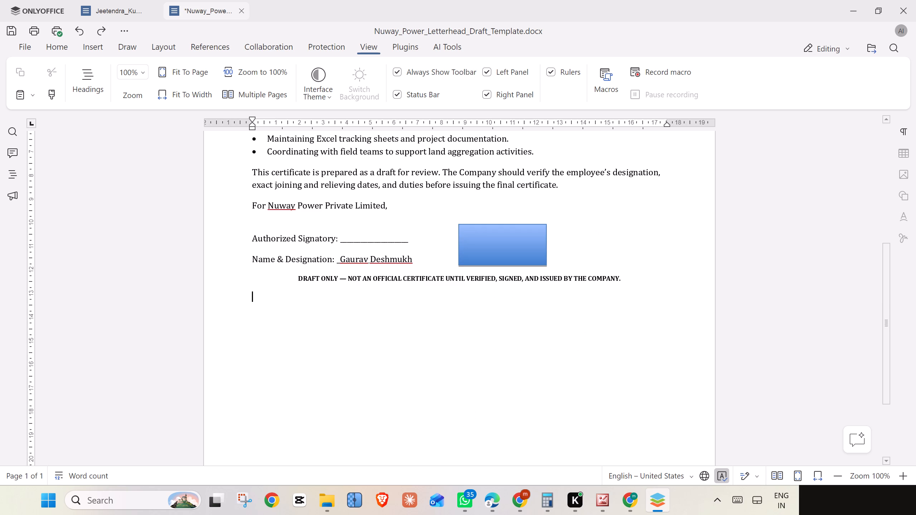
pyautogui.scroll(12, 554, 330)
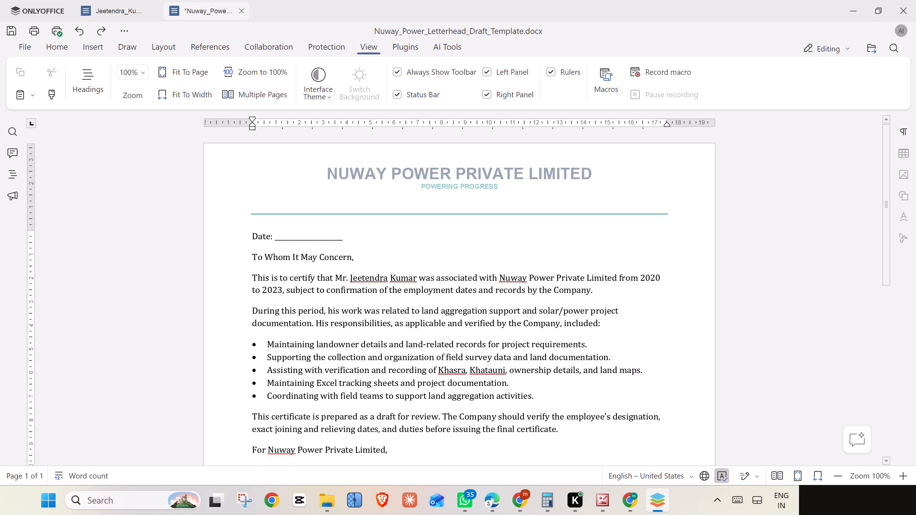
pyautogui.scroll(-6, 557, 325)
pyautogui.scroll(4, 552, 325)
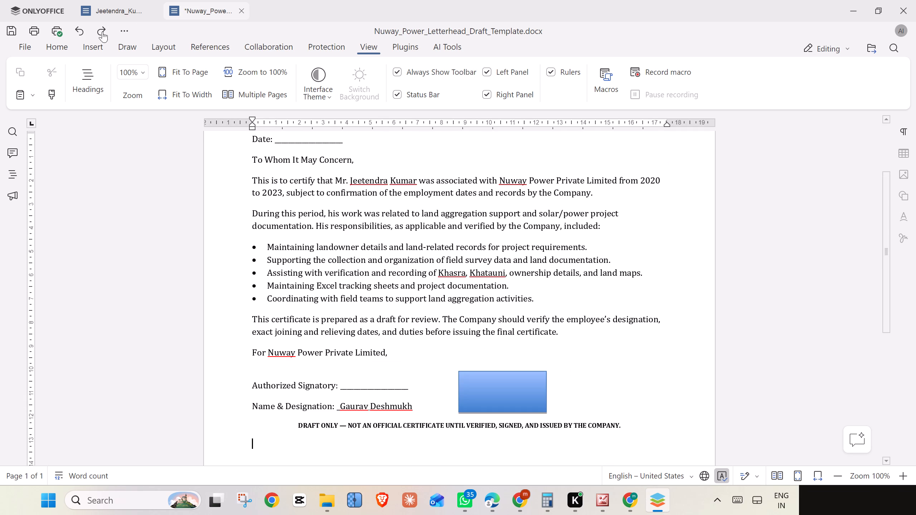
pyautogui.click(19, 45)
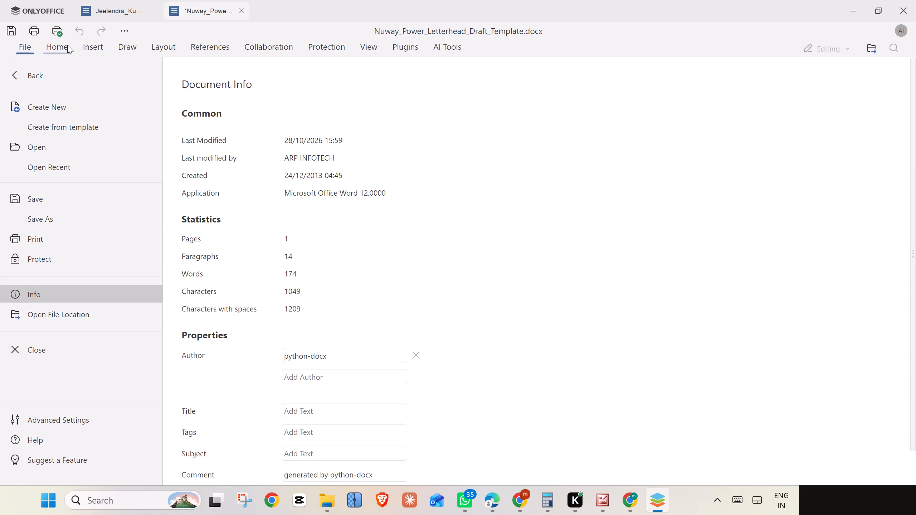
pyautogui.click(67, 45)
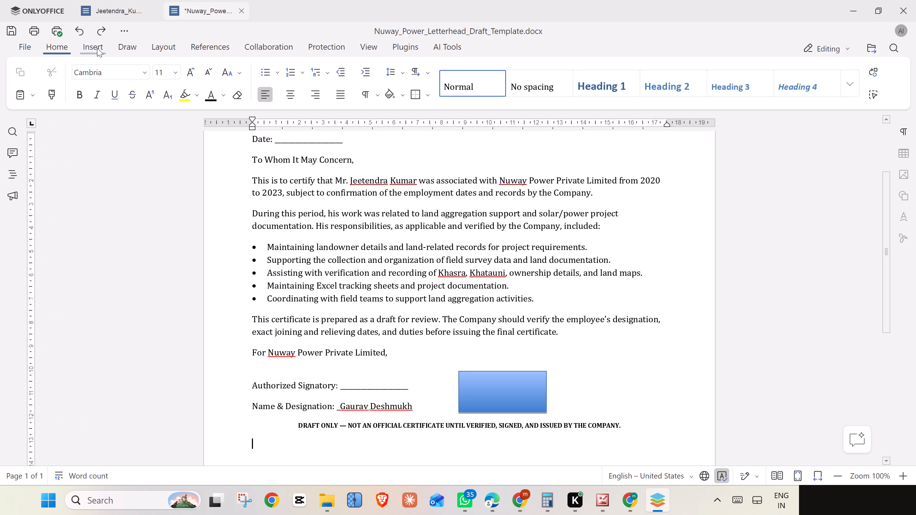
# Insert the signature picture WhatsApp_Image_2026-10-28_at_1.53.40_PM-removebg-preview from the Downloads folder inside the blue rectangle.
pyautogui.click(97, 48)
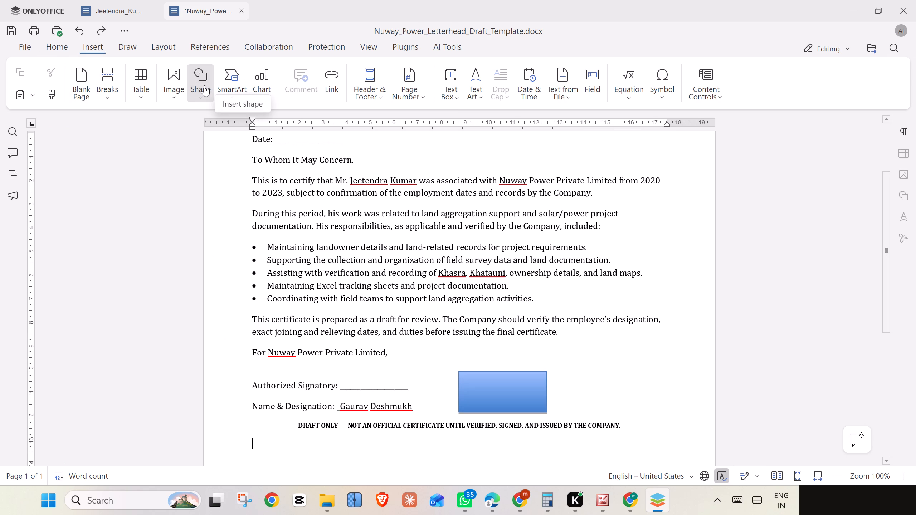
pyautogui.click(498, 393)
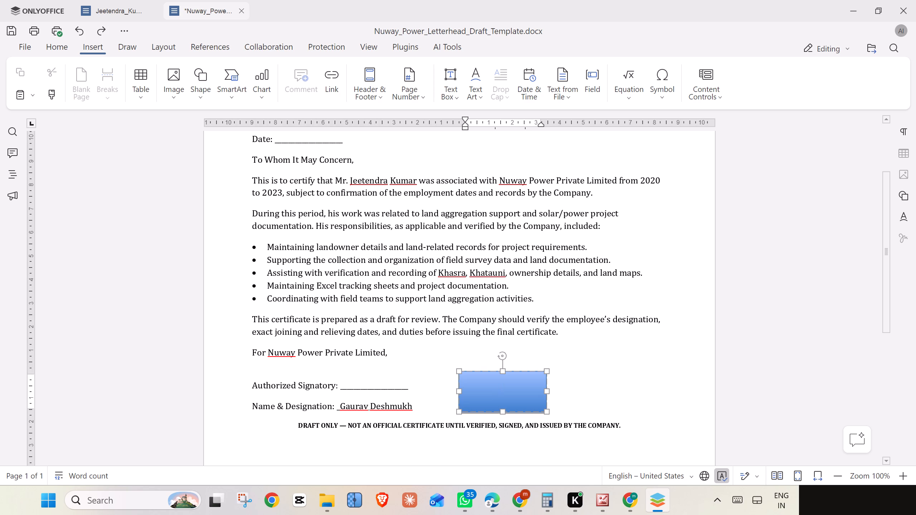
pyautogui.click(180, 80)
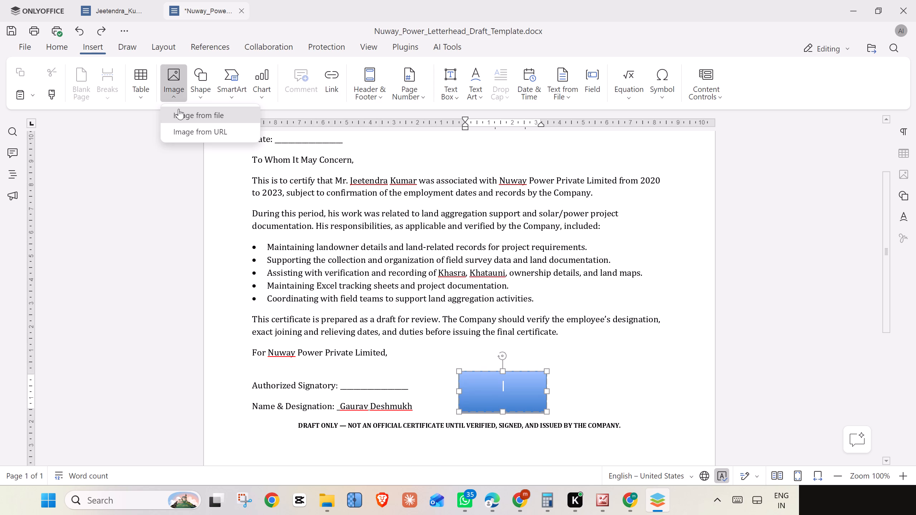
pyautogui.click(178, 115)
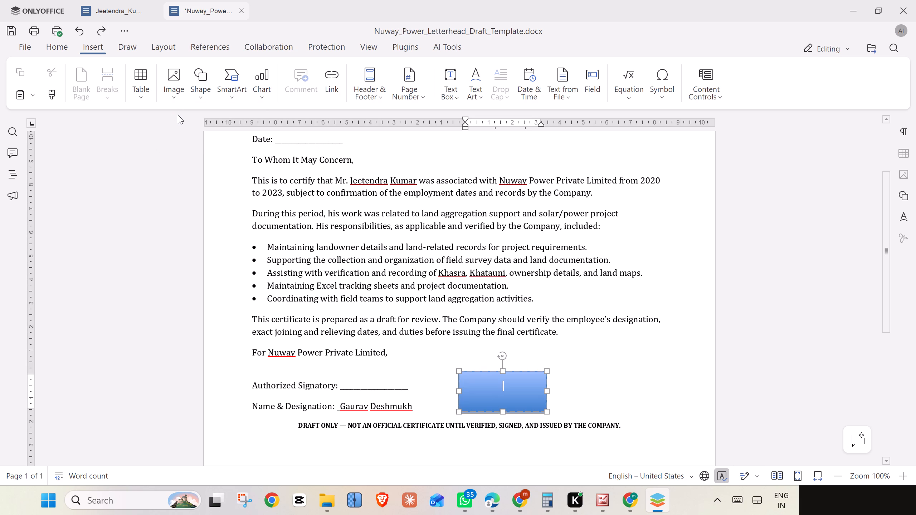
pyautogui.click(63, 142)
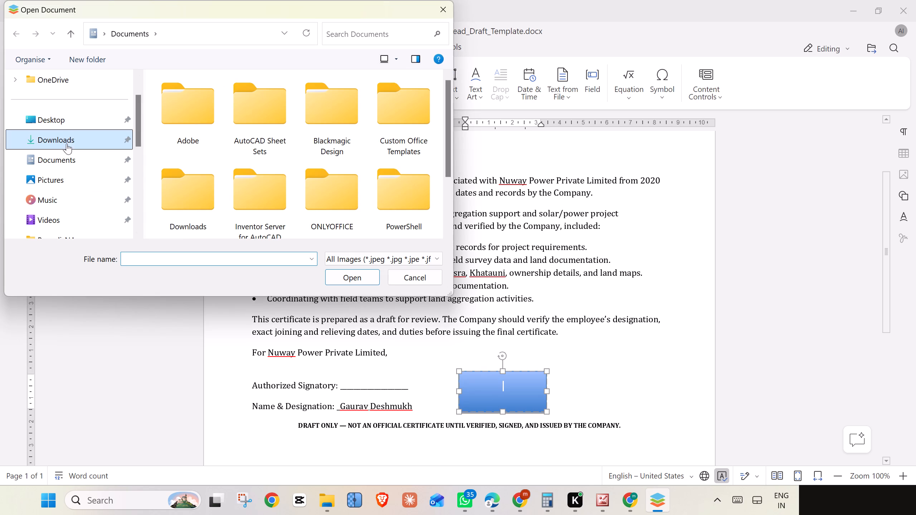
pyautogui.click(194, 146)
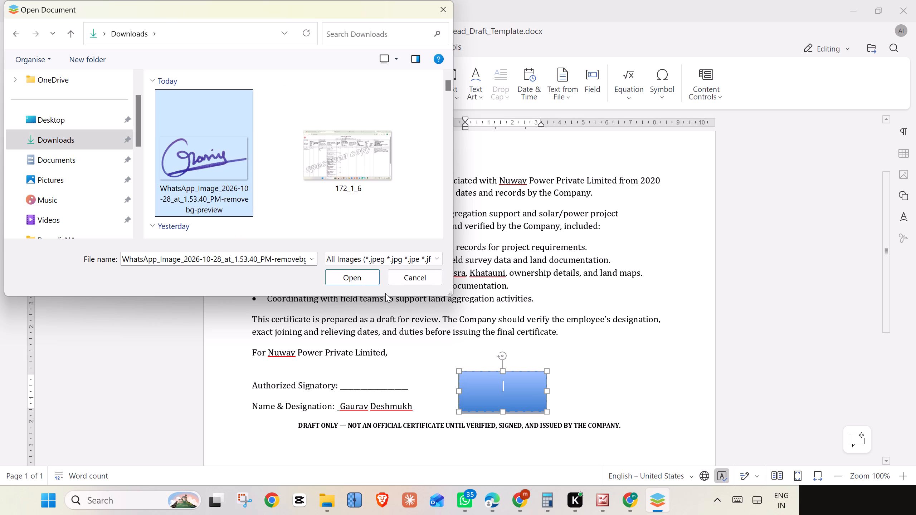
pyautogui.click(359, 273)
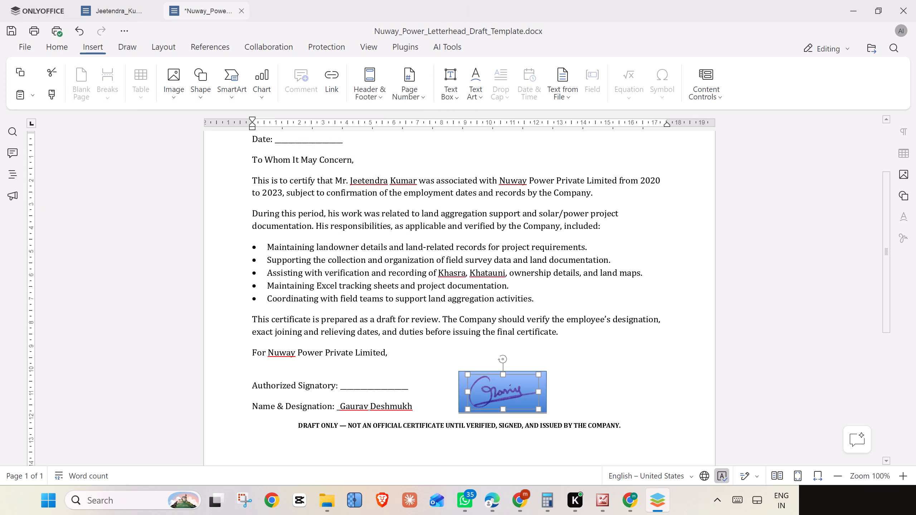
pyautogui.click(593, 384)
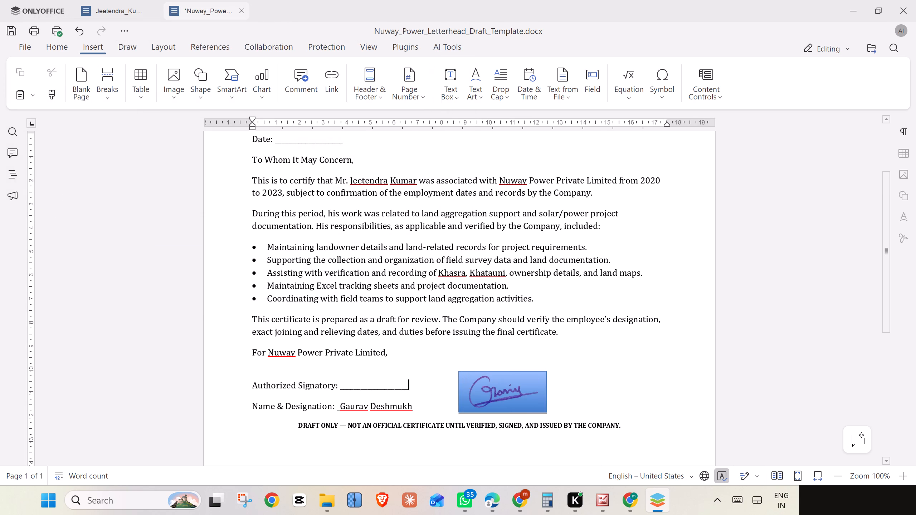
# Open the advanced image settings for the signature picture inside the blue rectangle.
pyautogui.scroll(-1, 579, 343)
pyautogui.rightClick(526, 336)
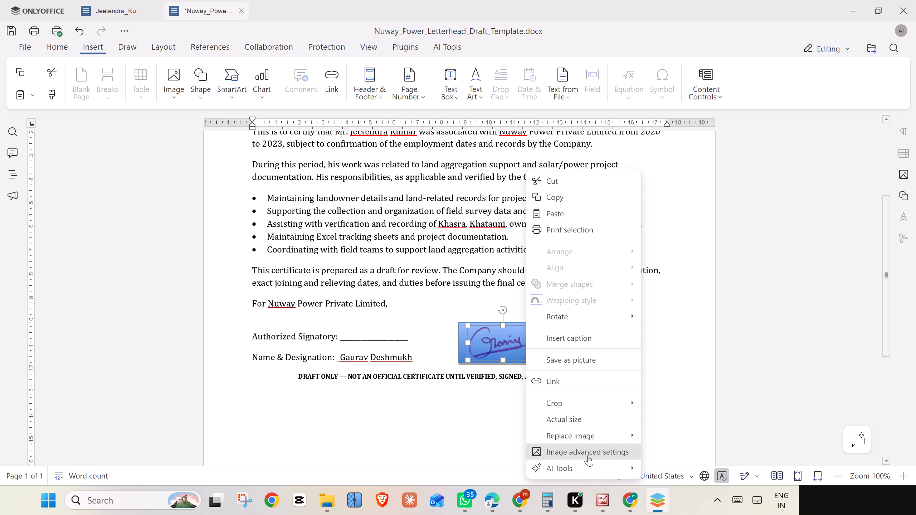
# Delete the signature image from inside the blue rectangle beside the Authorized Signatory line.
pyautogui.click(433, 428)
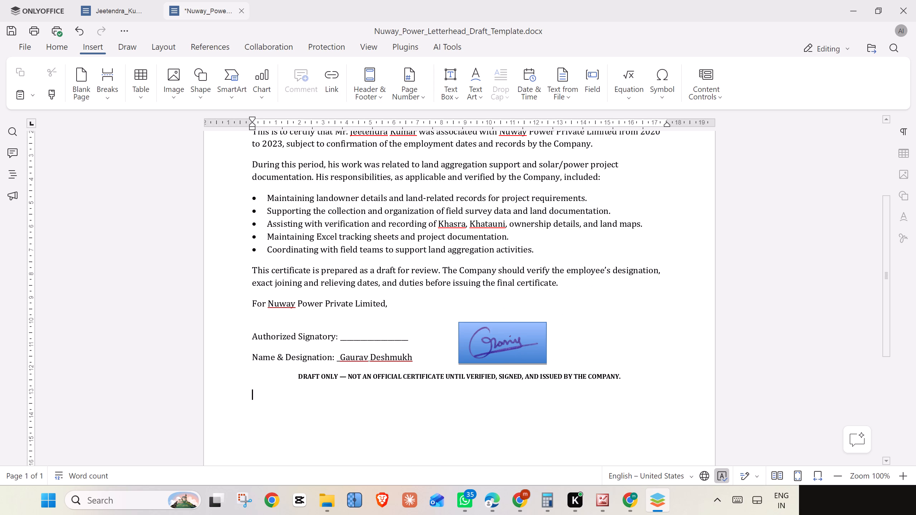
pyautogui.click(526, 350)
pyautogui.press('Delete')
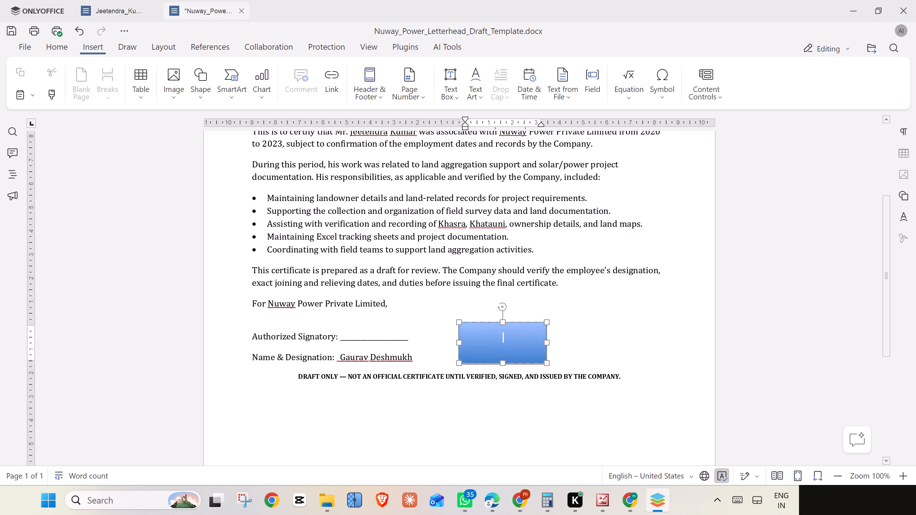
pyautogui.click(574, 349)
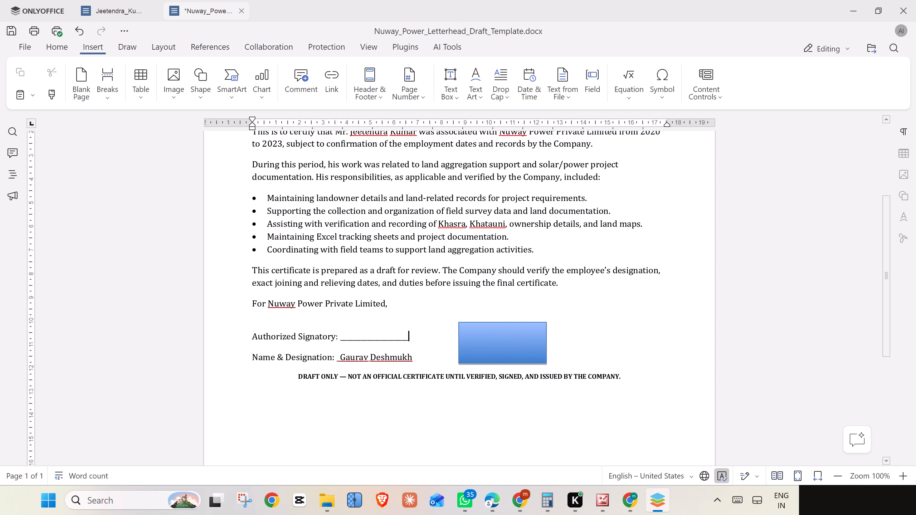
# Remove the blue rectangle beside the Authorized Signatory and Name & Designation lines by cutting it from the letter.
pyautogui.click(527, 332)
pyautogui.press('Delete')
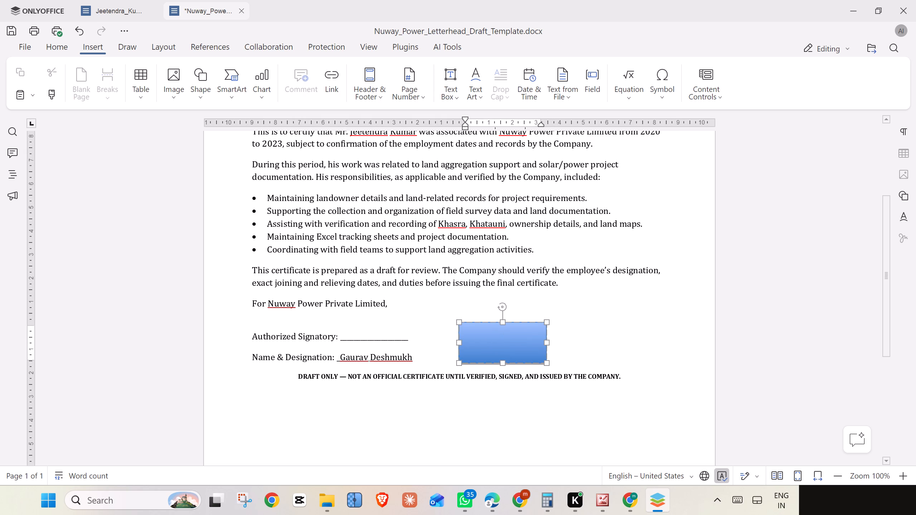
pyautogui.rightClick(536, 366)
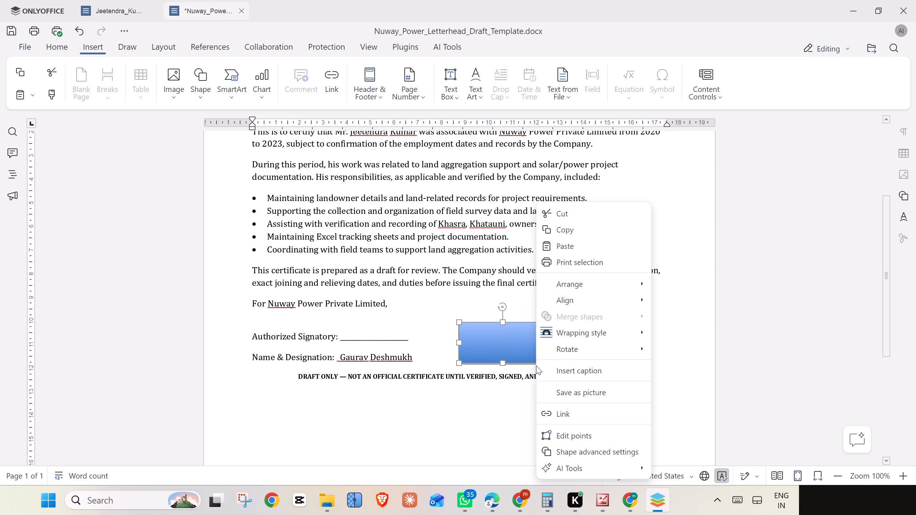
pyautogui.click(571, 217)
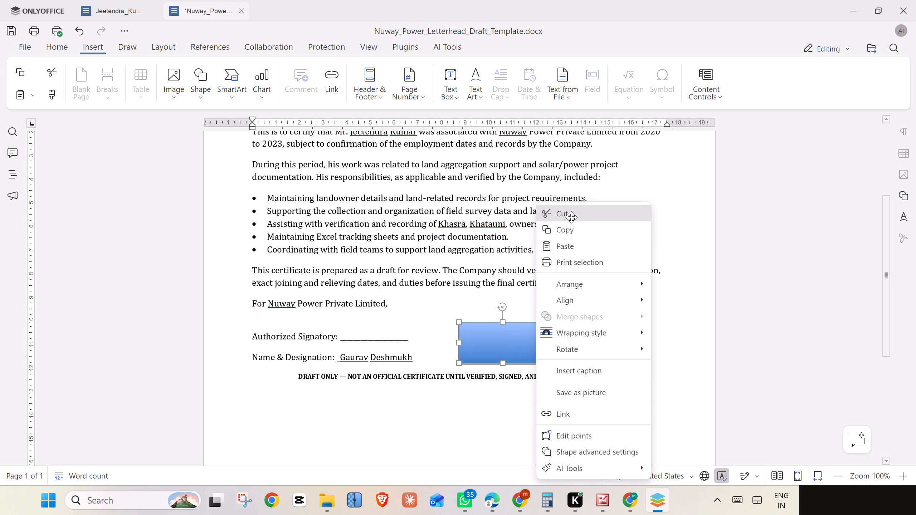
pyautogui.click(481, 328)
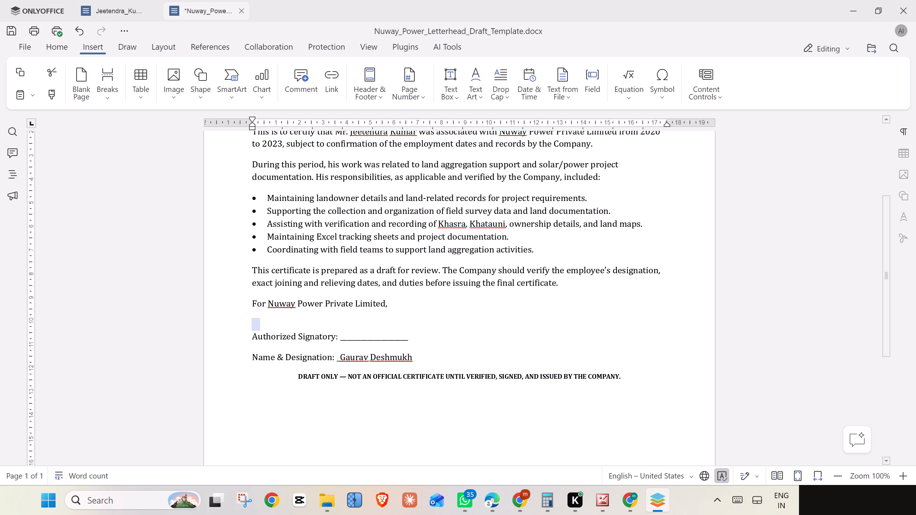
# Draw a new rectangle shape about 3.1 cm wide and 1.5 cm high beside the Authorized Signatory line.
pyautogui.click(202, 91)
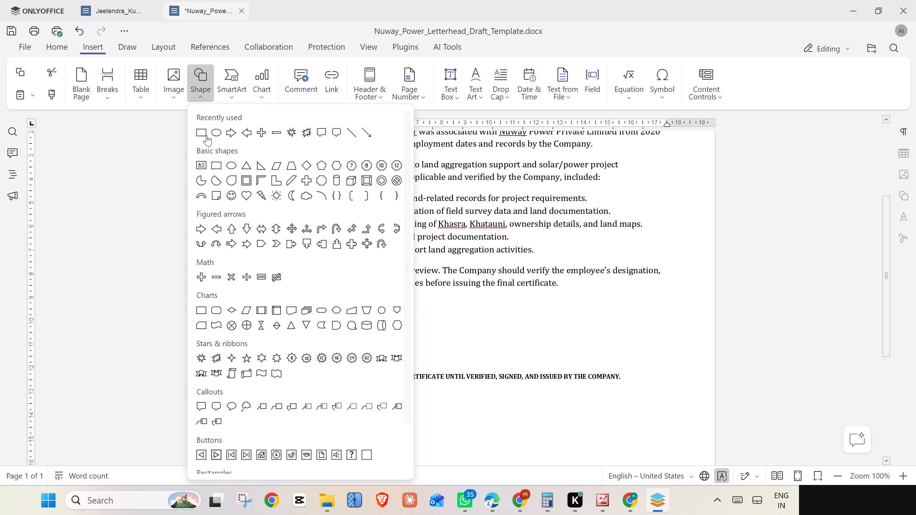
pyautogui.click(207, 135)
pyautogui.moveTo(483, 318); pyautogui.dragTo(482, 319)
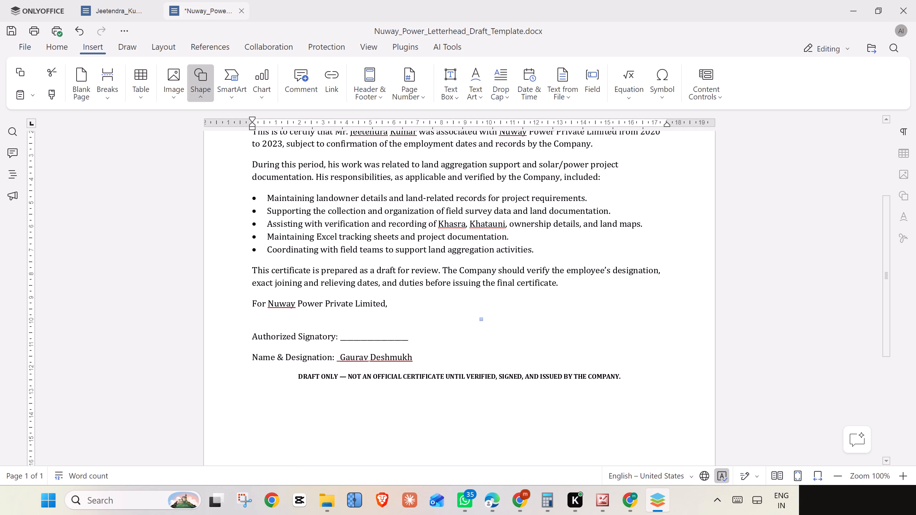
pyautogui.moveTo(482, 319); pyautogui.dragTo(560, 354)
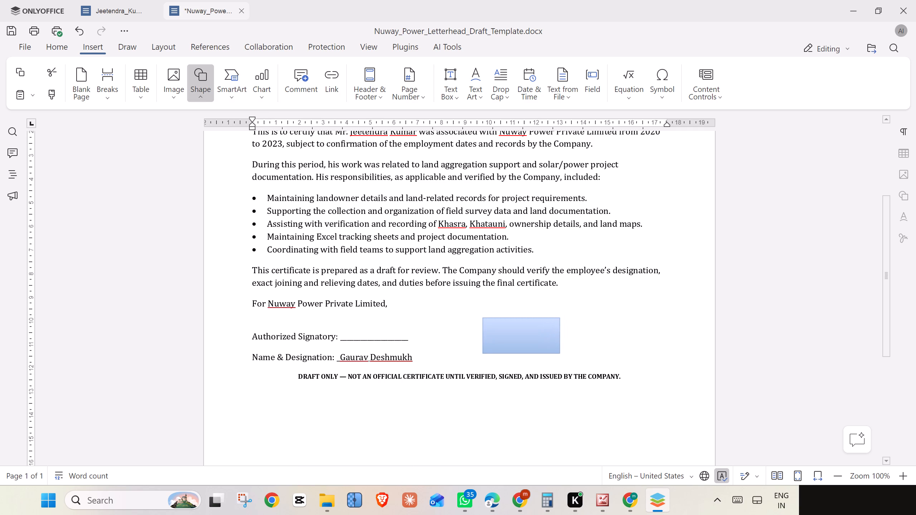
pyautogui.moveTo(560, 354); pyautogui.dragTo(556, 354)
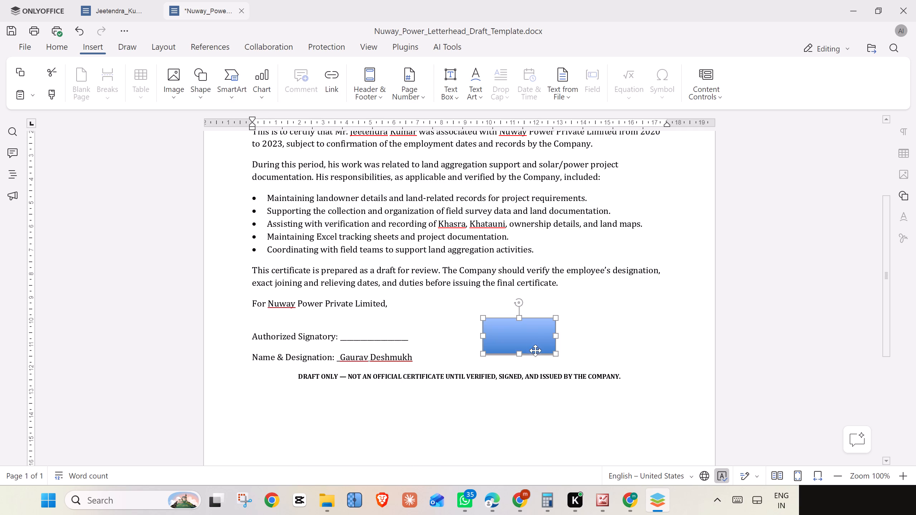
# Examine the new rectangle's advanced settings for size, text wrapping, position, and weights and arrows.
pyautogui.rightClick(527, 335)
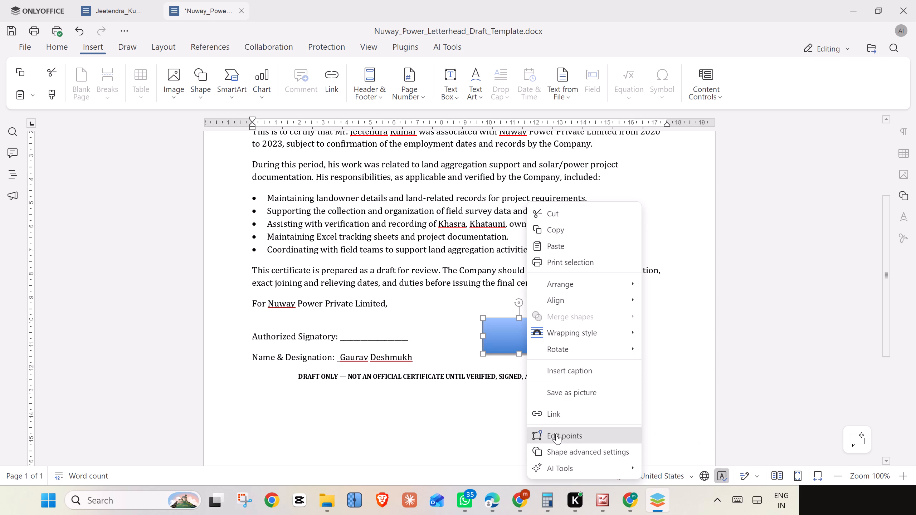
pyautogui.click(576, 452)
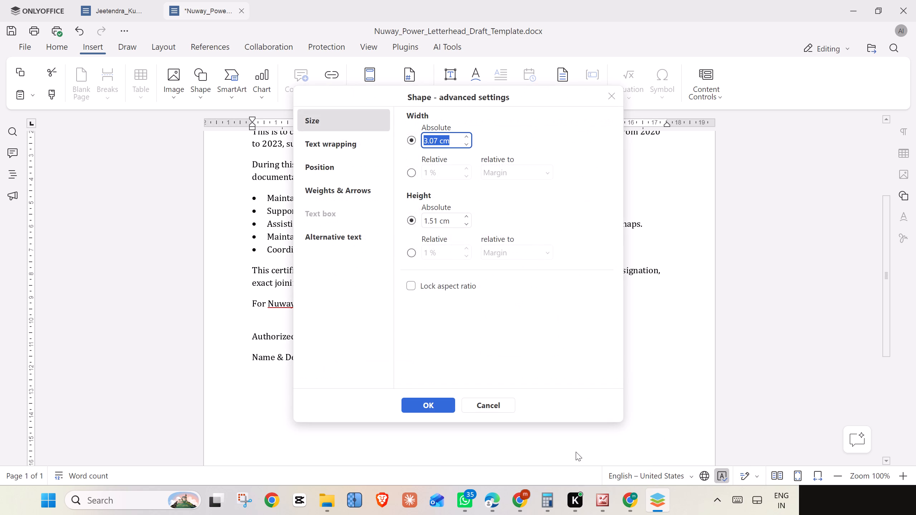
pyautogui.click(349, 148)
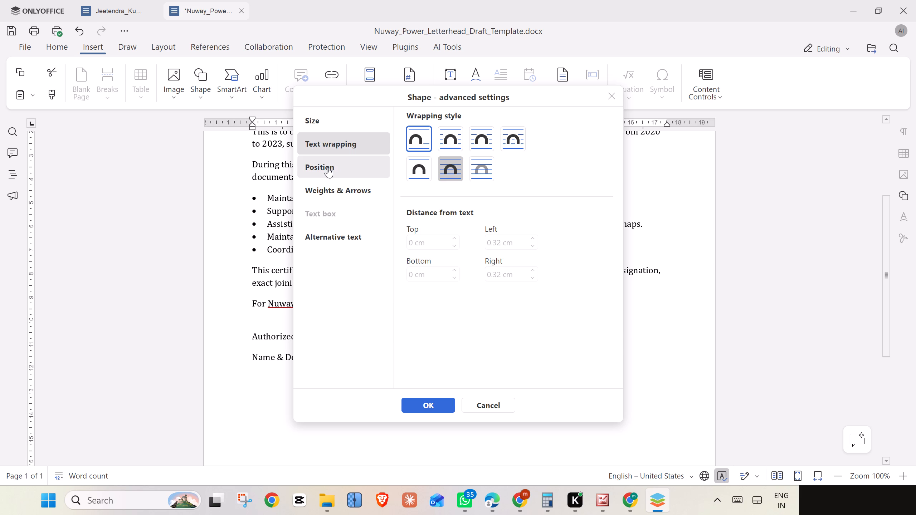
pyautogui.click(328, 167)
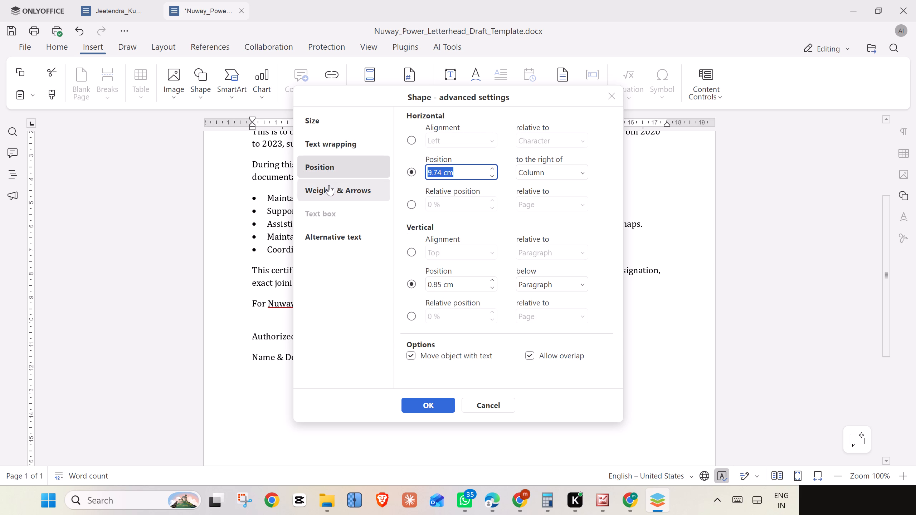
pyautogui.click(329, 185)
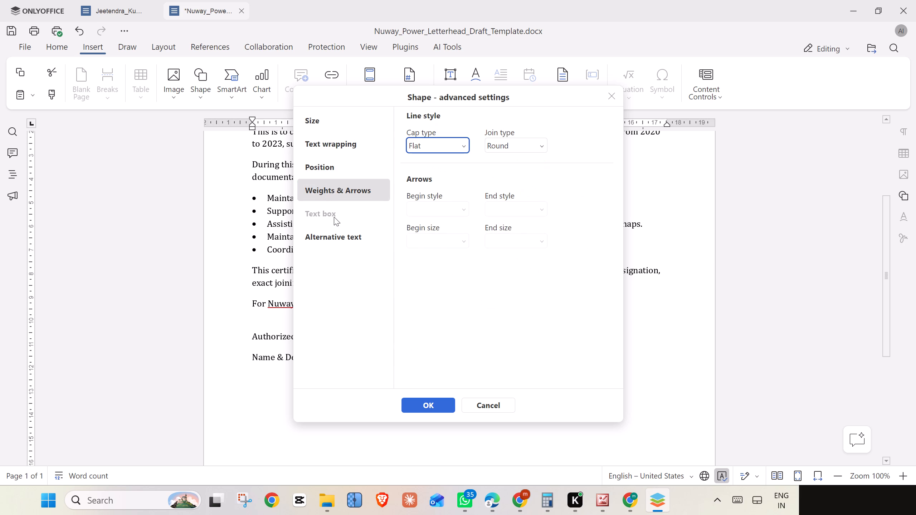
# Examine the rectangle's alternative text settings and leave the advanced settings without applying changes.
pyautogui.click(328, 237)
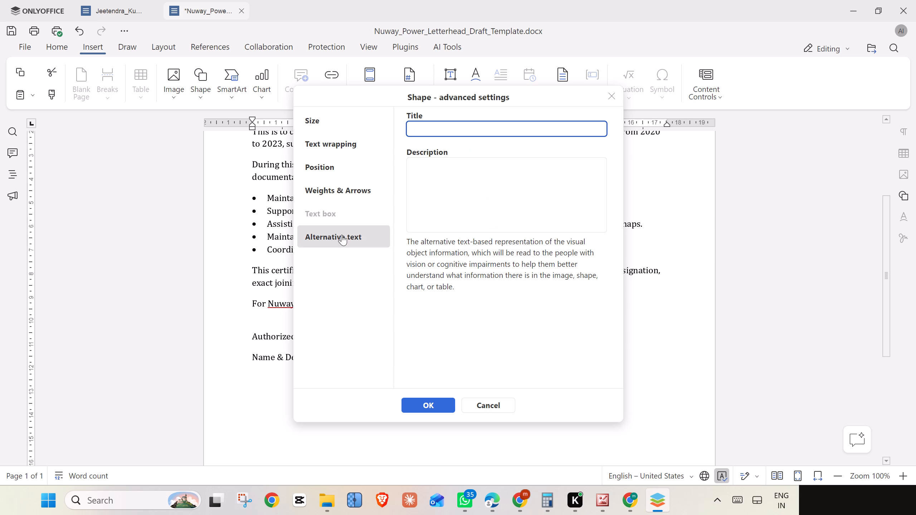
pyautogui.click(487, 402)
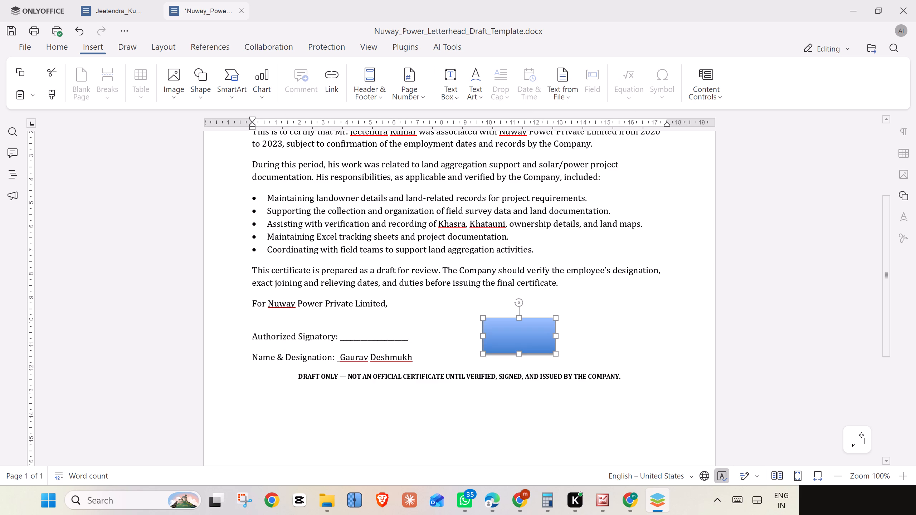
# Save the blue rectangle as a PNG picture in Downloads, overwriting WhatsApp_Image_2026-10-28_at_1.53.40_PM-removebg-preview.
pyautogui.rightClick(504, 343)
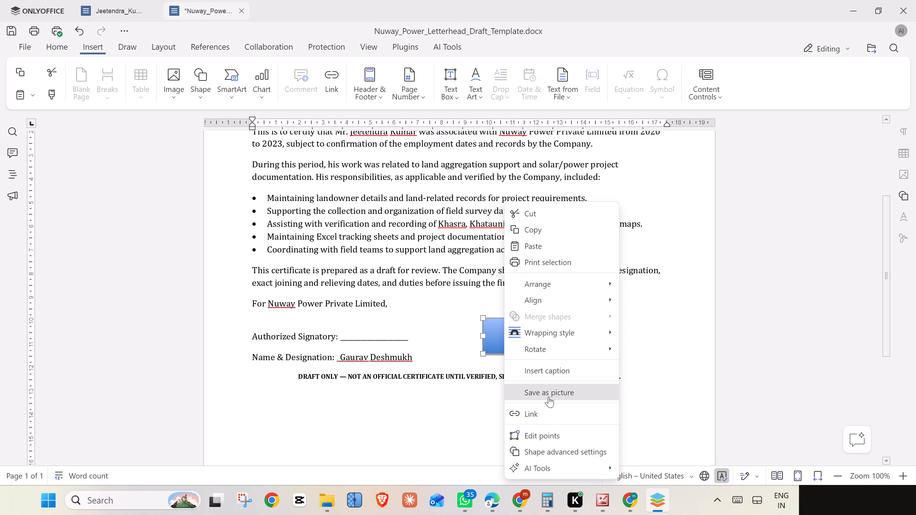
pyautogui.click(560, 396)
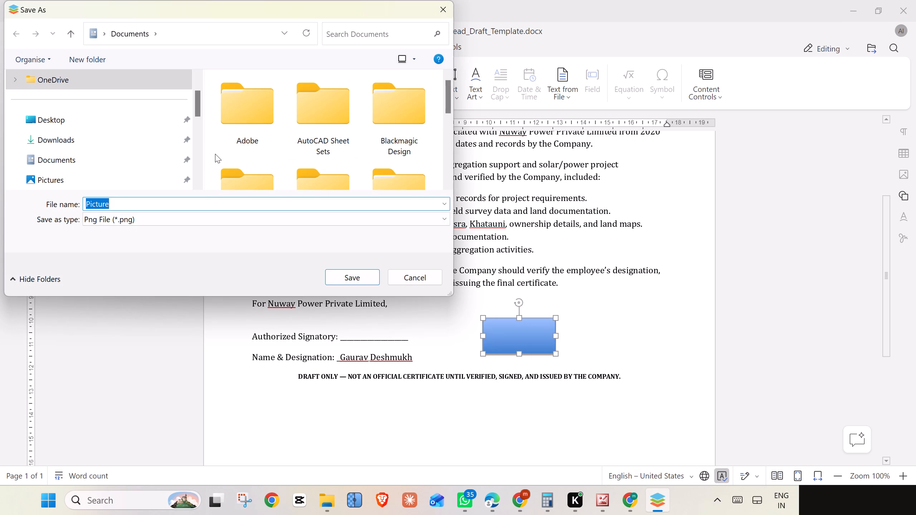
pyautogui.scroll(-2, 265, 127)
pyautogui.click(94, 144)
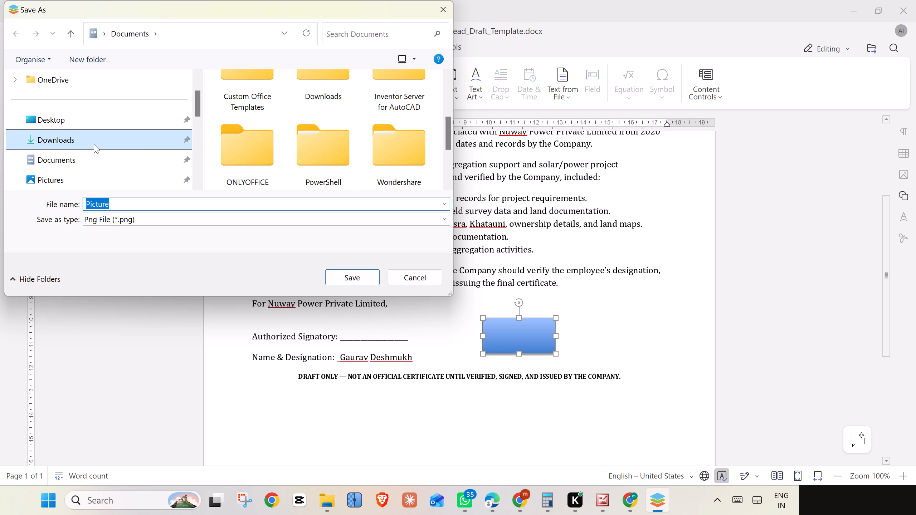
pyautogui.click(228, 161)
pyautogui.click(338, 274)
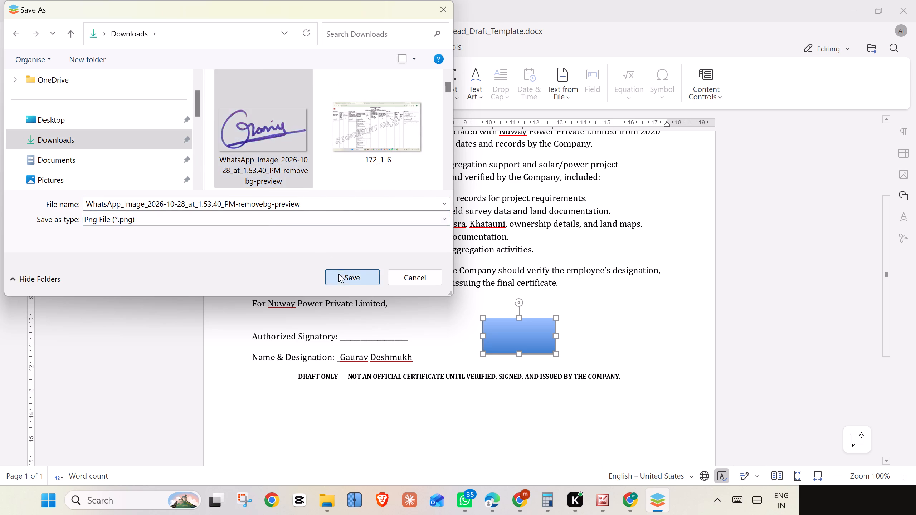
pyautogui.click(493, 264)
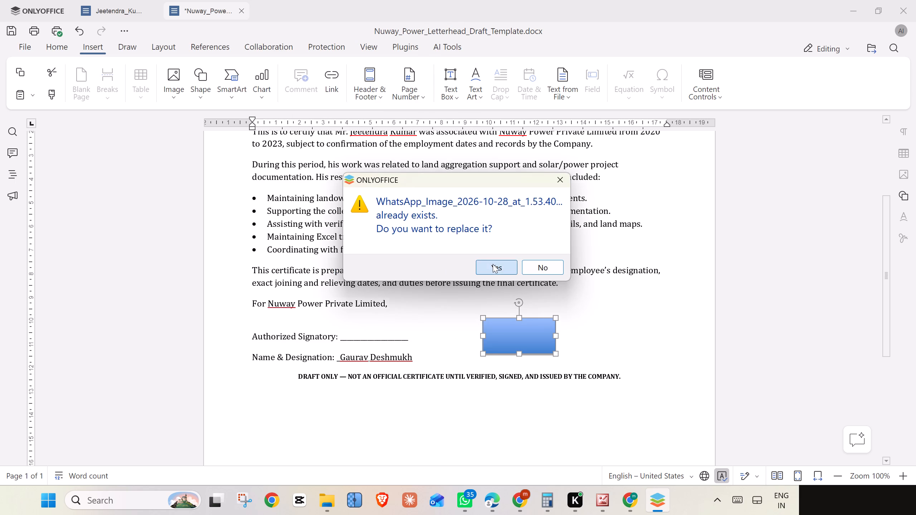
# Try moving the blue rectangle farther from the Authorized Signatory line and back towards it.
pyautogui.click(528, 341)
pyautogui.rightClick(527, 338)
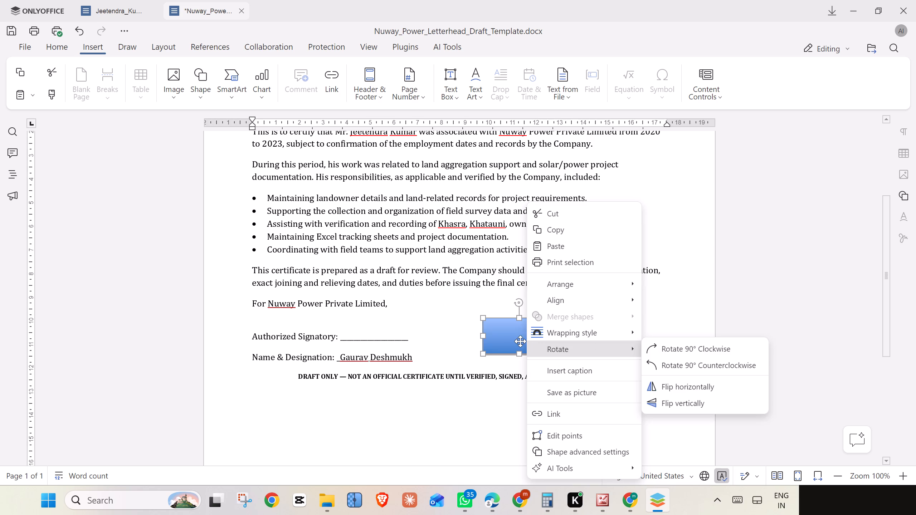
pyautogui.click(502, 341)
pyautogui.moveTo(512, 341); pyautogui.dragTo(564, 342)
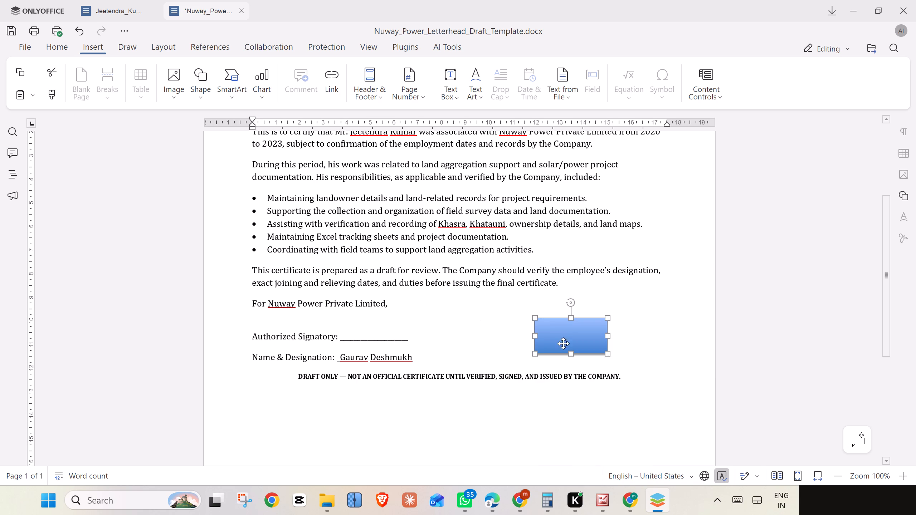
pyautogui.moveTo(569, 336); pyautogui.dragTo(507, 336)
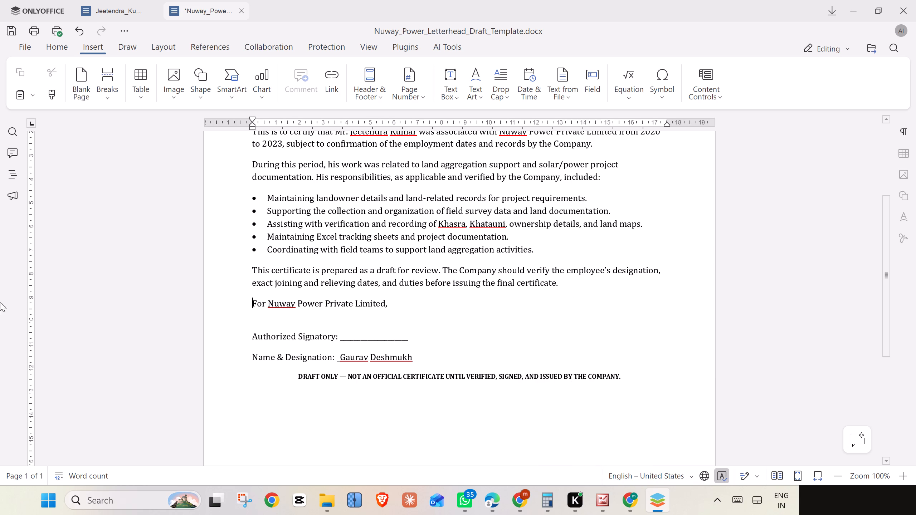
# Start inserting an image from a file at the end of the Authorized Signatory line.
pyautogui.click(176, 81)
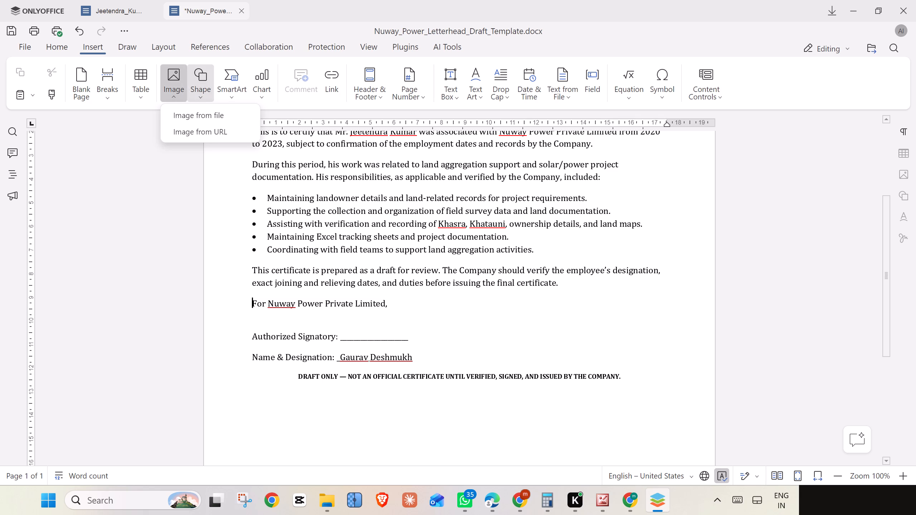
pyautogui.click(510, 335)
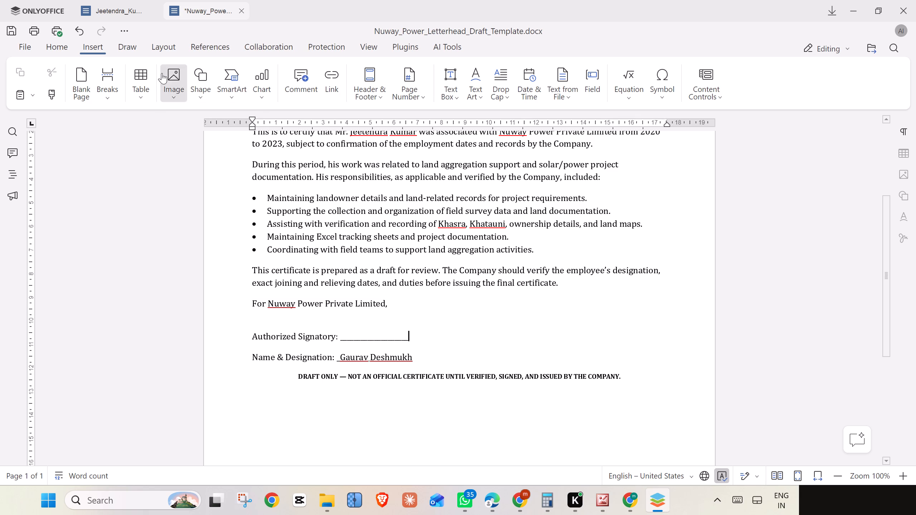
pyautogui.click(172, 73)
pyautogui.click(190, 115)
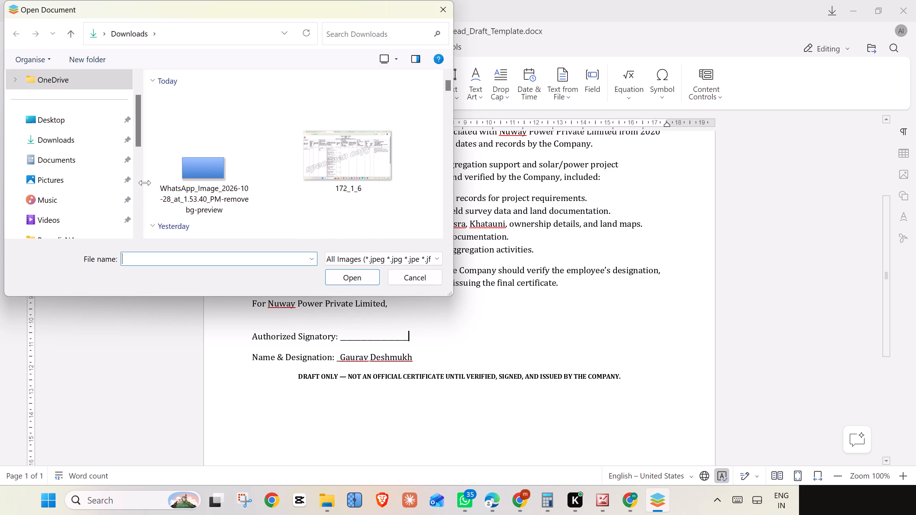
# Look through the images in the Downloads folder for a signature picture to insert, and leave without choosing one.
pyautogui.scroll(4, 145, 183)
pyautogui.click(67, 121)
pyautogui.click(68, 137)
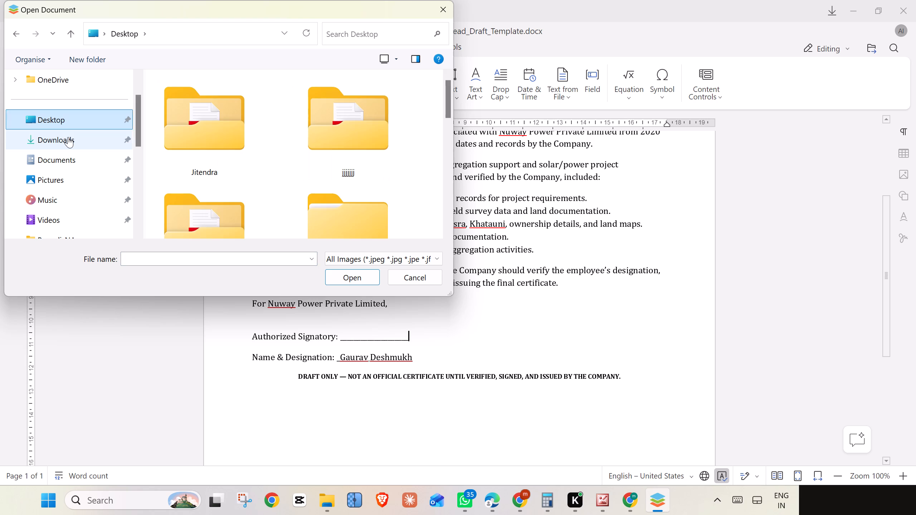
pyautogui.scroll(3, 195, 143)
pyautogui.scroll(-1, 195, 146)
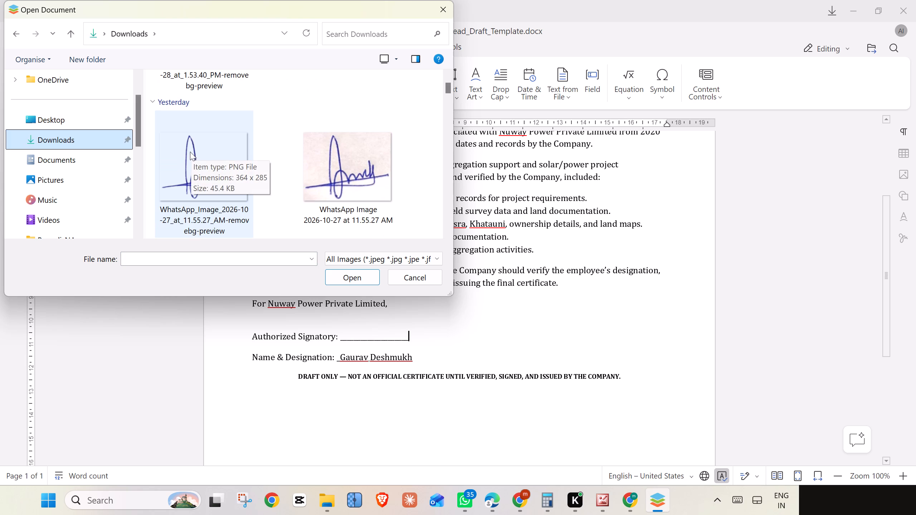
pyautogui.scroll(4, 232, 158)
pyautogui.scroll(-4, 249, 163)
pyautogui.scroll(2, 251, 170)
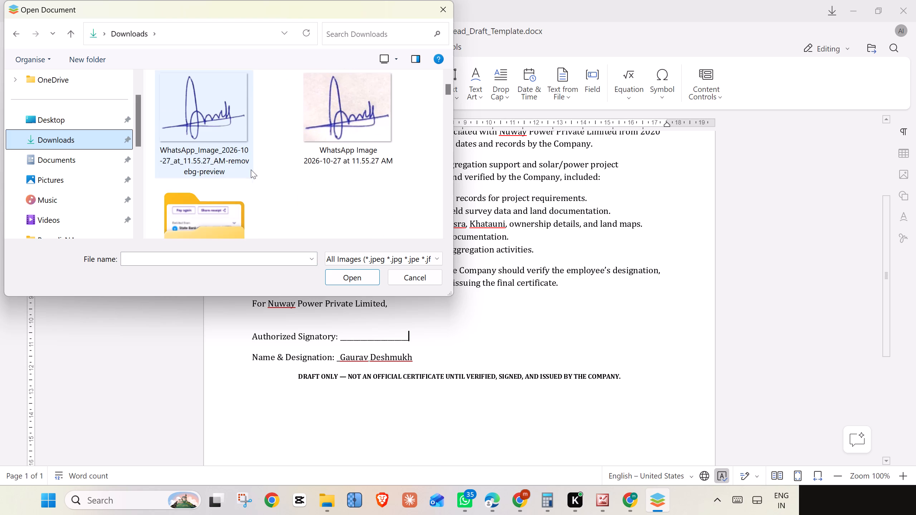
pyautogui.scroll(6, 251, 170)
pyautogui.scroll(-3, 320, 180)
pyautogui.scroll(2, 314, 180)
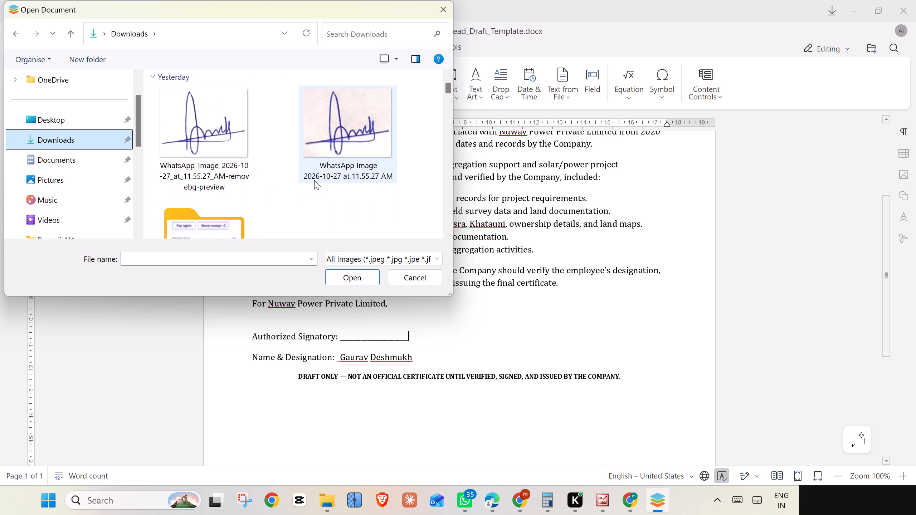
pyautogui.scroll(5, 314, 180)
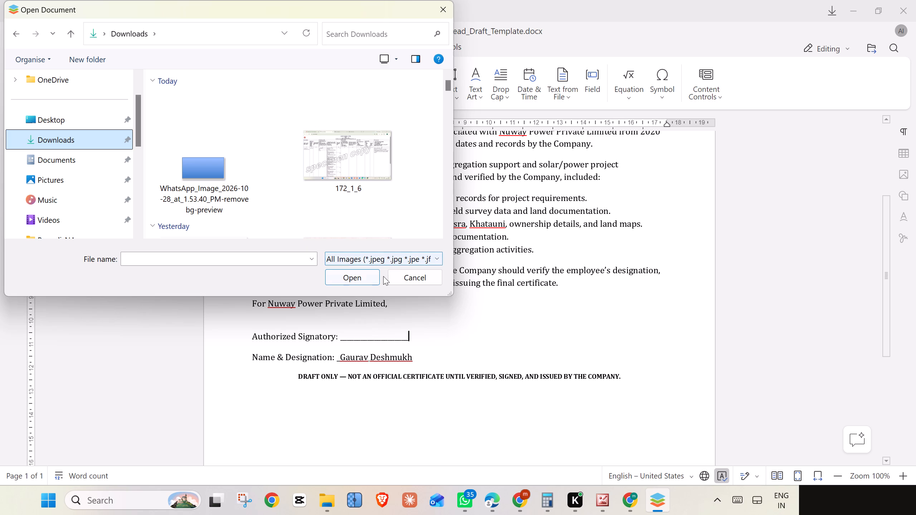
pyautogui.click(409, 277)
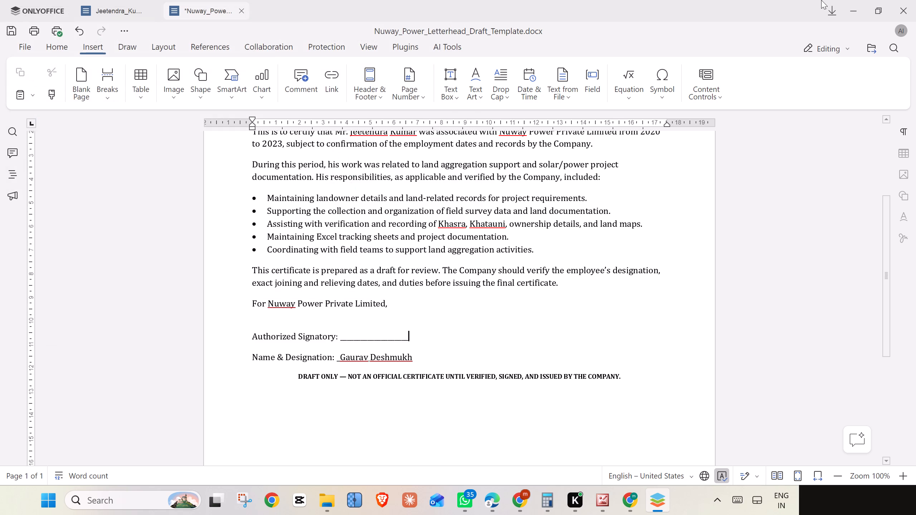
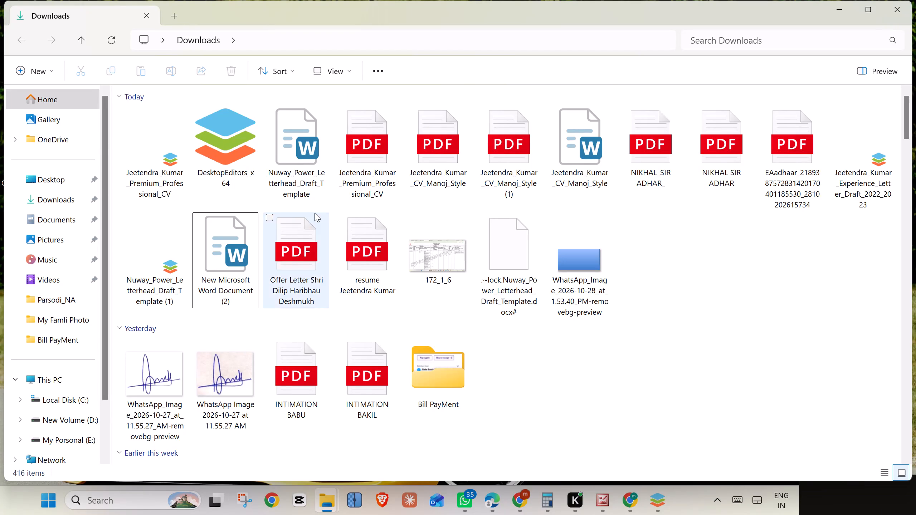
# Open WhatsApp_Image_2026-10-28_at_1.53.40_PM-removebg-preview from the Downloads folder in Photos, just this once, to examine the picture.
pyautogui.scroll(6, 255, 206)
pyautogui.scroll(-4, 247, 205)
pyautogui.scroll(2, 244, 205)
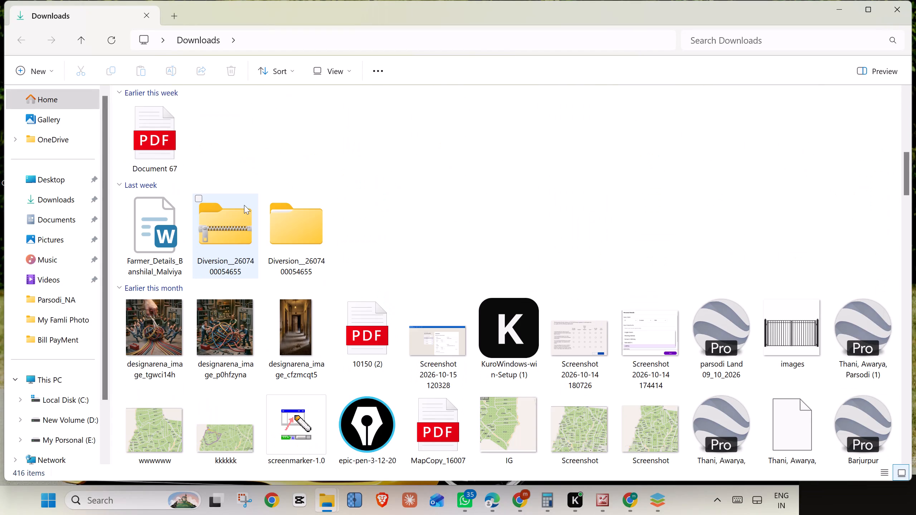
pyautogui.scroll(3, 244, 205)
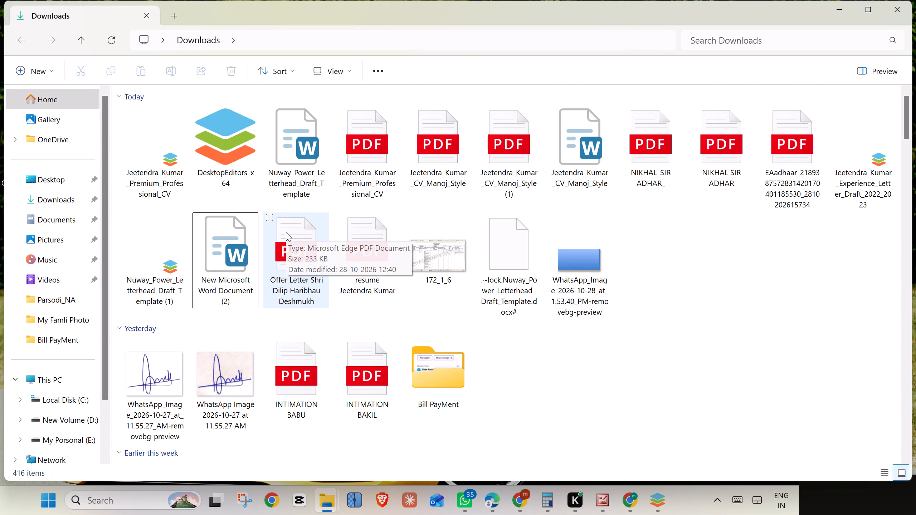
pyautogui.doubleClick(581, 265)
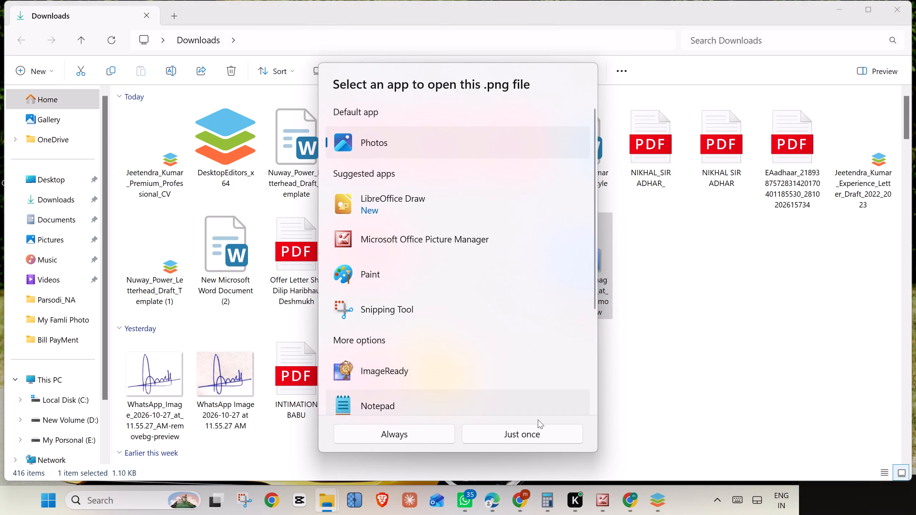
pyautogui.click(513, 437)
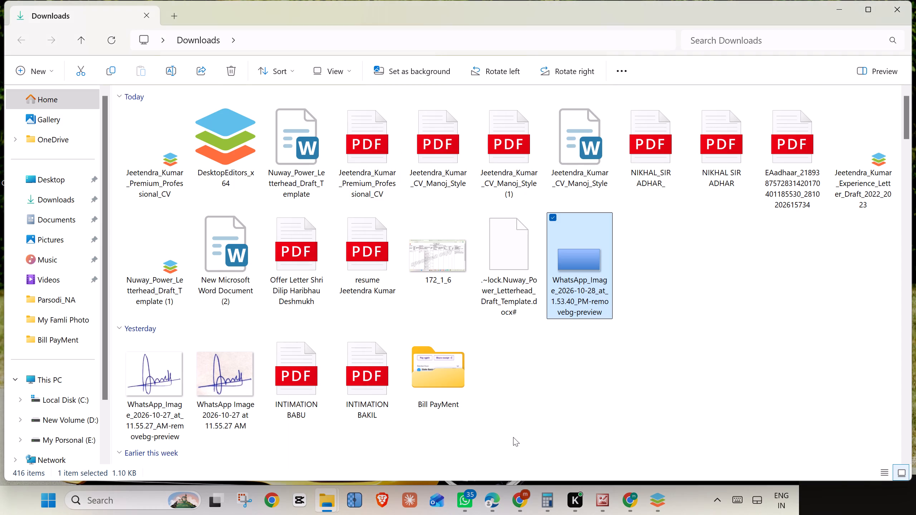
pyautogui.scroll(-4, 308, 295)
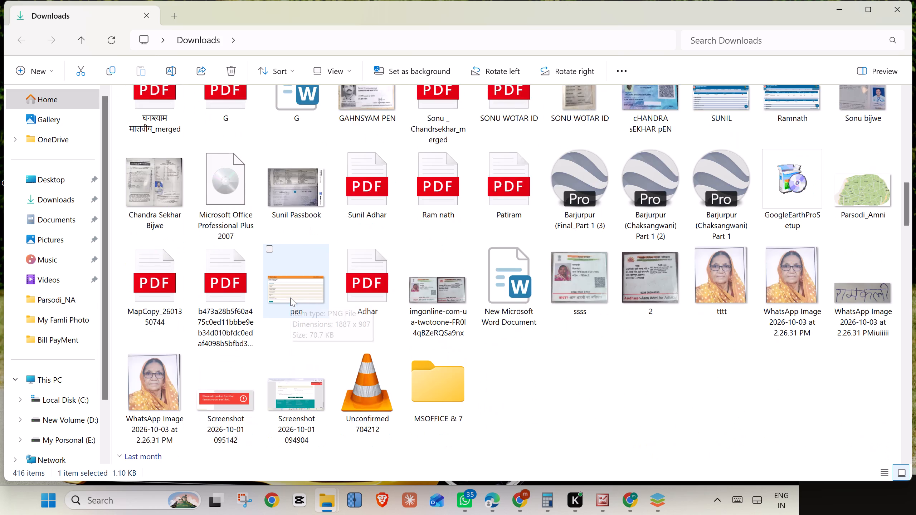
pyautogui.scroll(8, 290, 298)
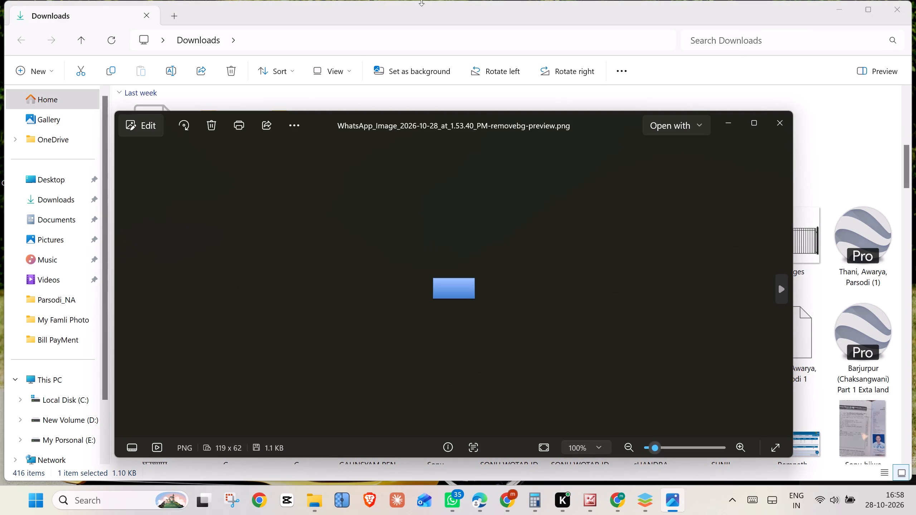
# Close the picture in Photos and look through the recent files in the Downloads folder for a usable signature image.
pyautogui.click(780, 120)
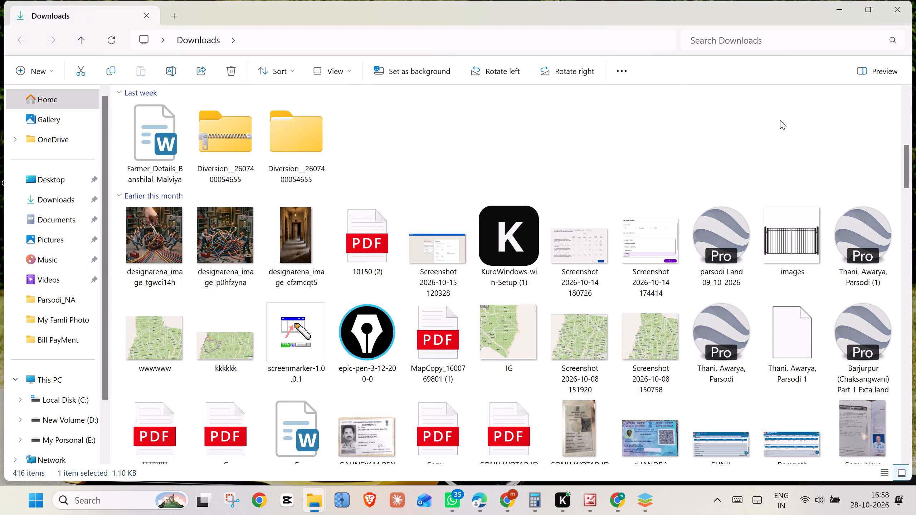
pyautogui.scroll(-4, 437, 270)
pyautogui.scroll(7, 436, 288)
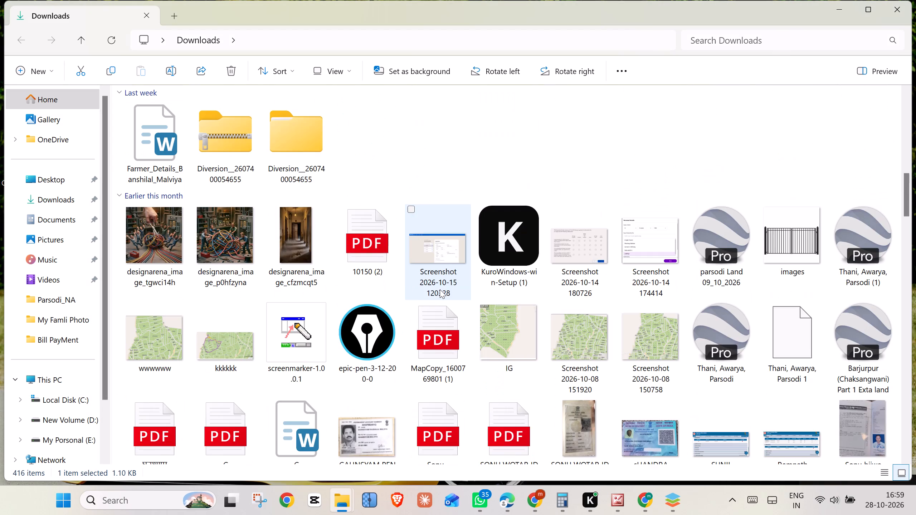
pyautogui.scroll(7, 440, 289)
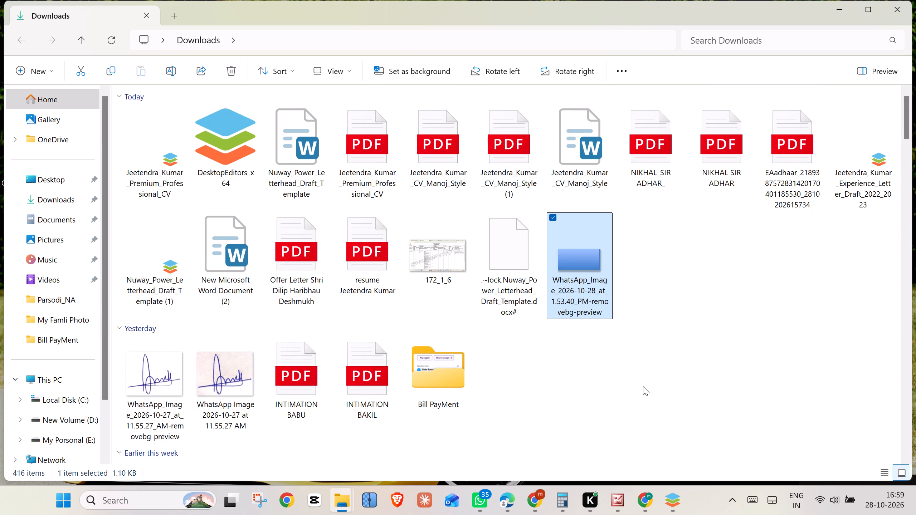
pyautogui.scroll(-2, 596, 423)
pyautogui.scroll(3, 590, 436)
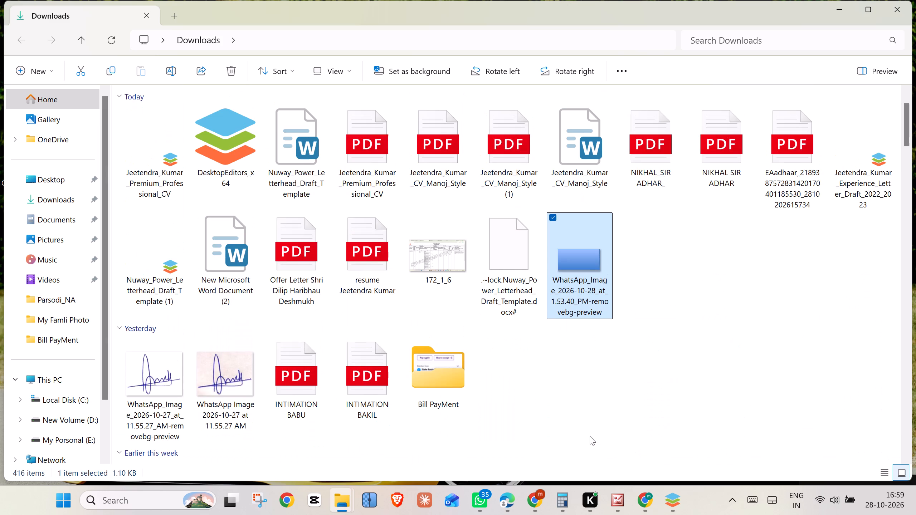
pyautogui.scroll(1, 590, 436)
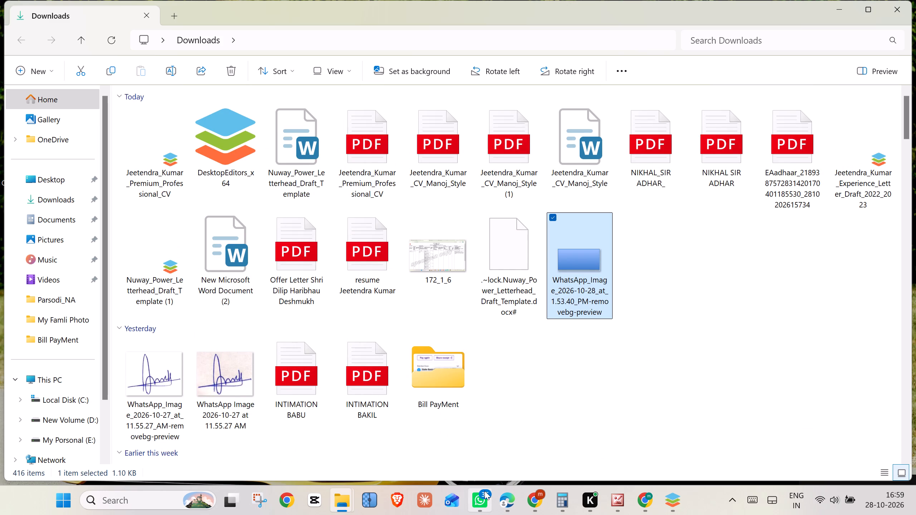
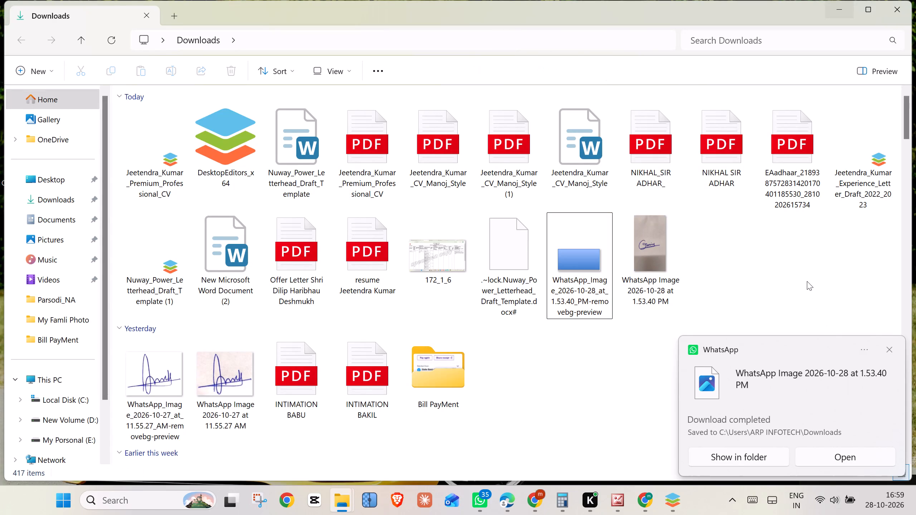
# Open the signature photo WhatsApp Image 2026-10-28 at 1.53.40 PM from the Downloads folder in Microsoft Office Picture Manager.
pyautogui.rightClick(647, 252)
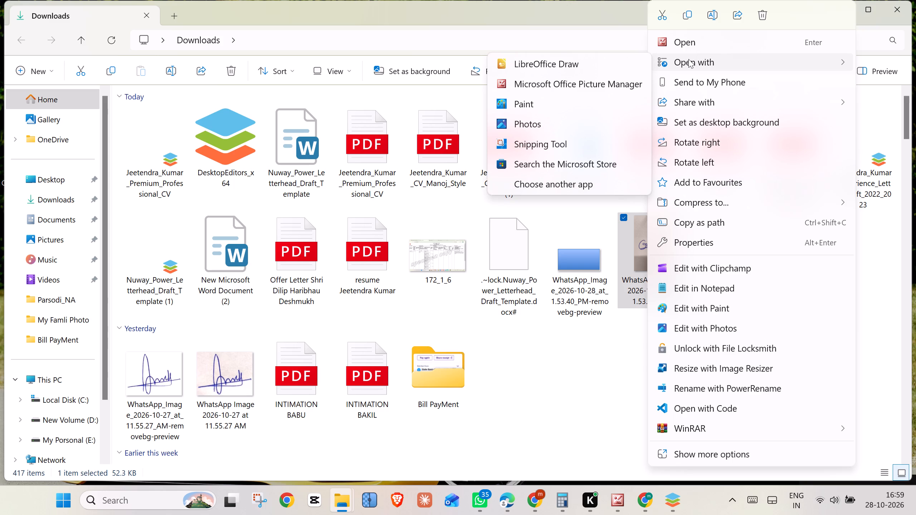
pyautogui.click(596, 82)
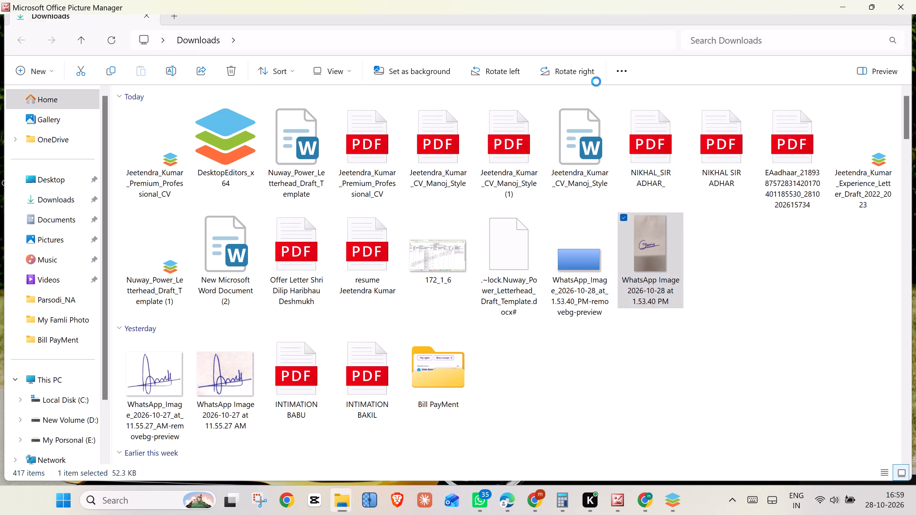
# Apply Auto Correct to the signature photo and save the corrected picture.
pyautogui.click(380, 33)
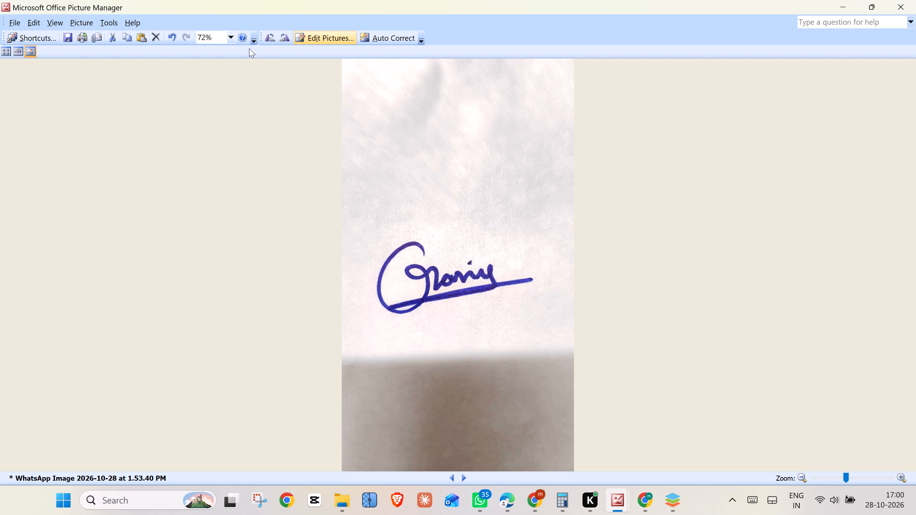
pyautogui.click(66, 37)
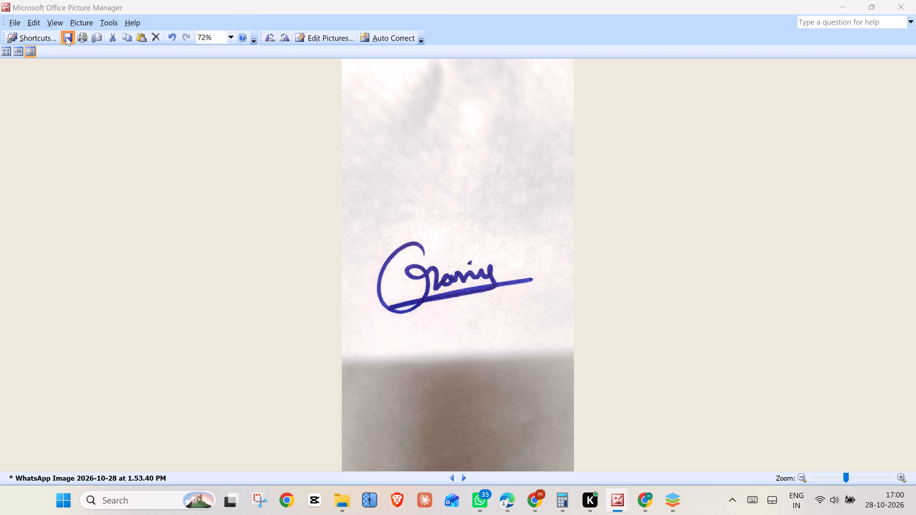
# Crop the WhatsApp Image 2026-10-28 at 1.53.40 PM picture tightly around the blue signature, to about 645 x 323 pixels.
pyautogui.click(314, 39)
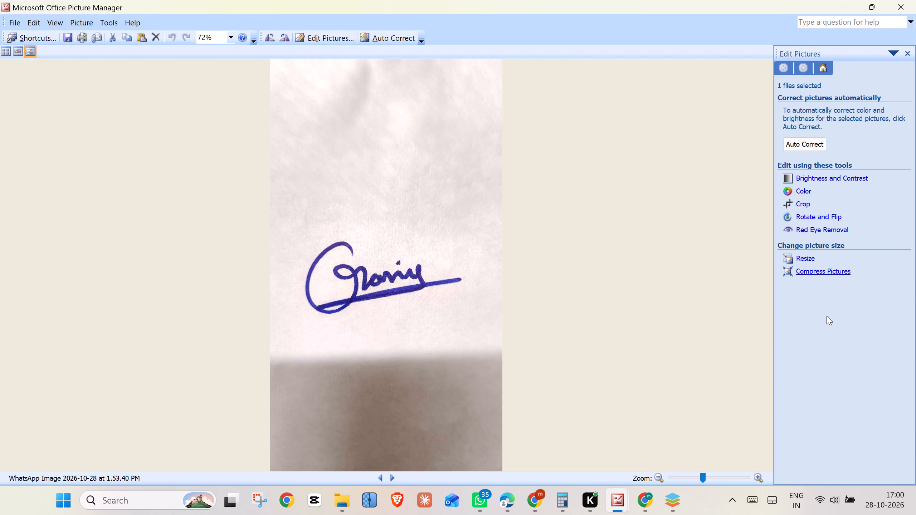
pyautogui.click(798, 205)
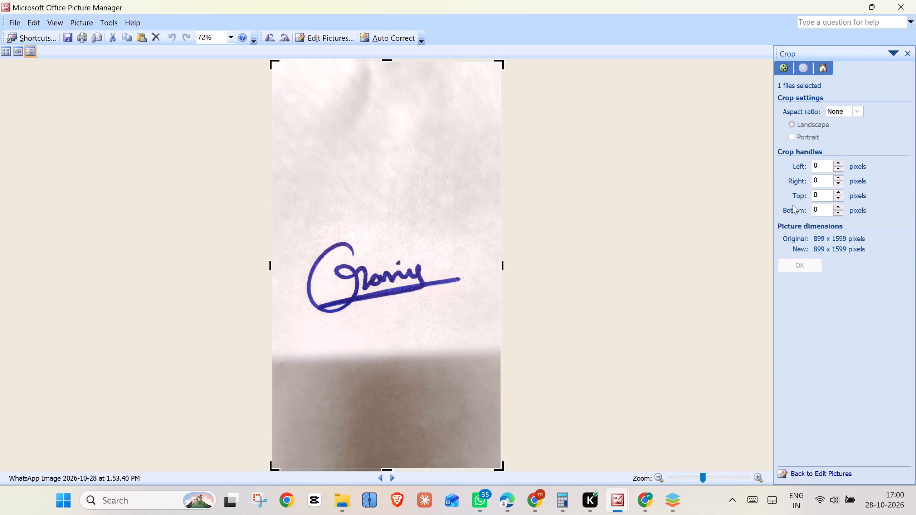
pyautogui.moveTo(388, 65); pyautogui.dragTo(388, 168)
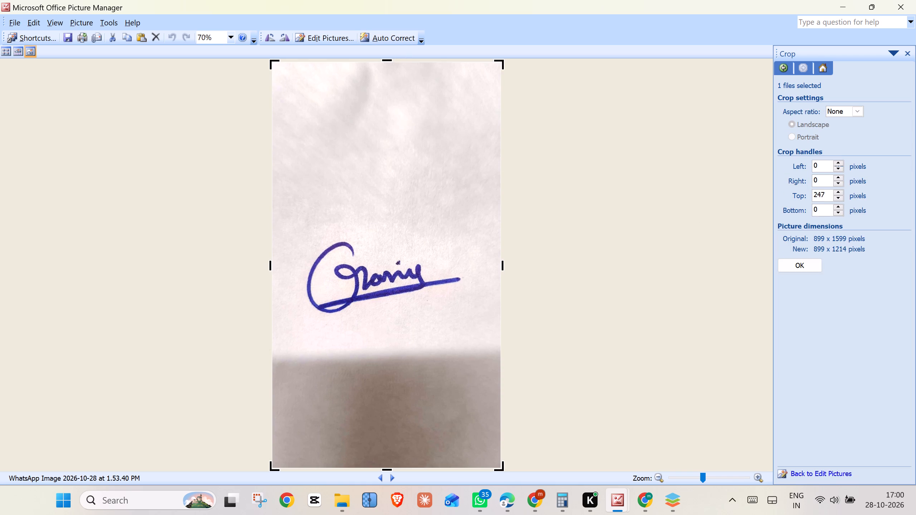
pyautogui.moveTo(388, 168); pyautogui.dragTo(389, 240)
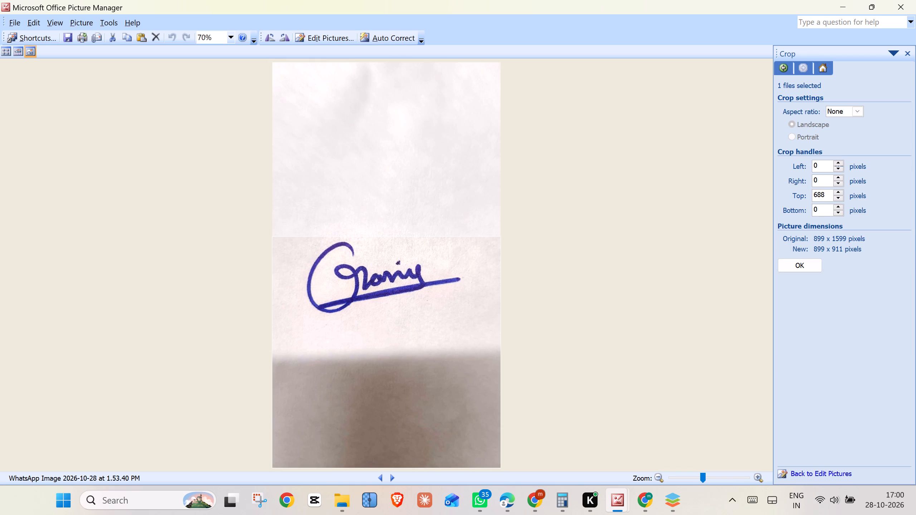
pyautogui.moveTo(389, 240); pyautogui.dragTo(389, 240)
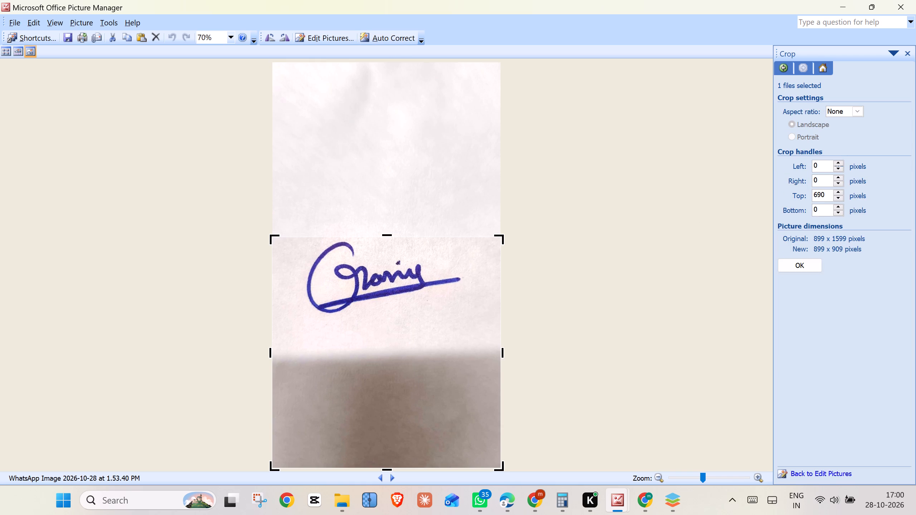
pyautogui.moveTo(385, 467); pyautogui.dragTo(385, 318)
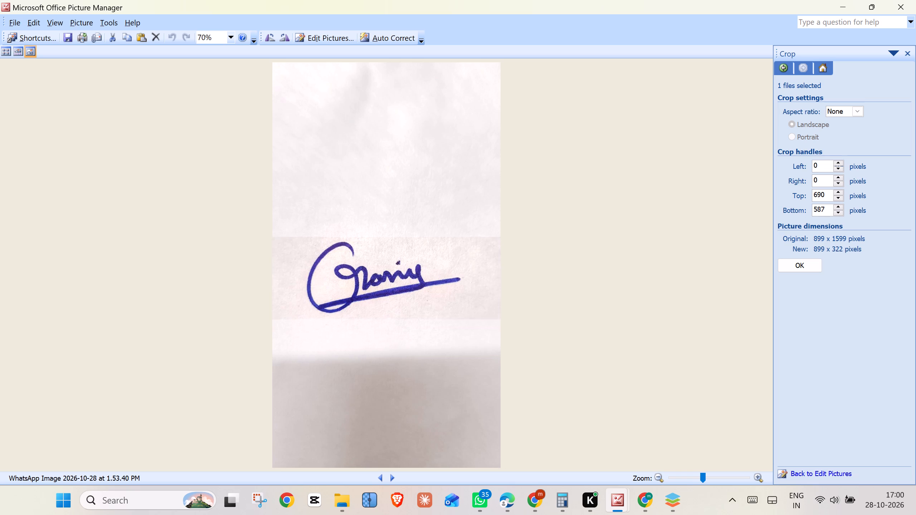
pyautogui.moveTo(385, 318); pyautogui.dragTo(385, 318)
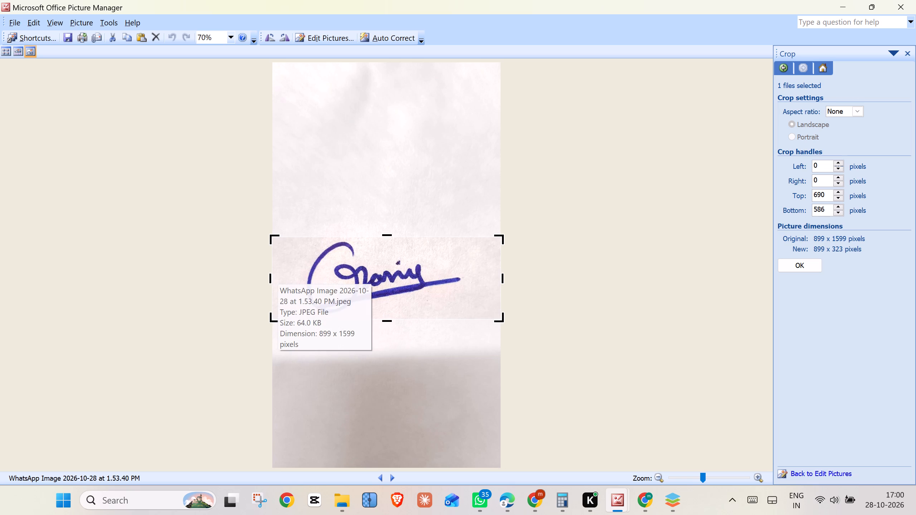
pyautogui.moveTo(273, 278); pyautogui.dragTo(304, 287)
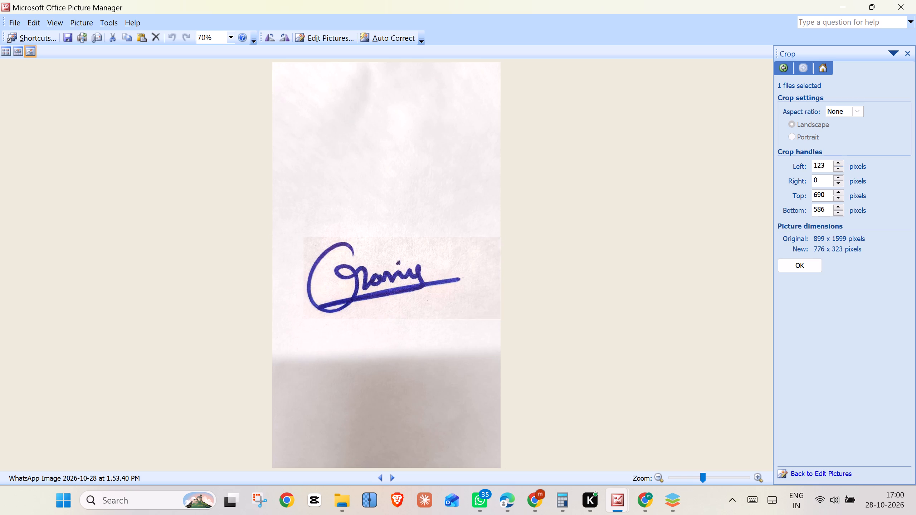
pyautogui.moveTo(304, 287); pyautogui.dragTo(303, 287)
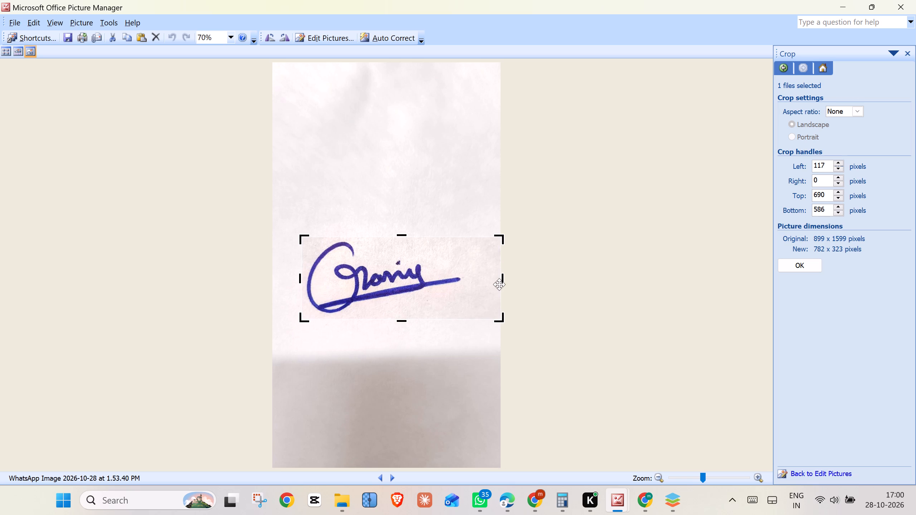
pyautogui.moveTo(502, 279); pyautogui.dragTo(467, 288)
pyautogui.click(800, 267)
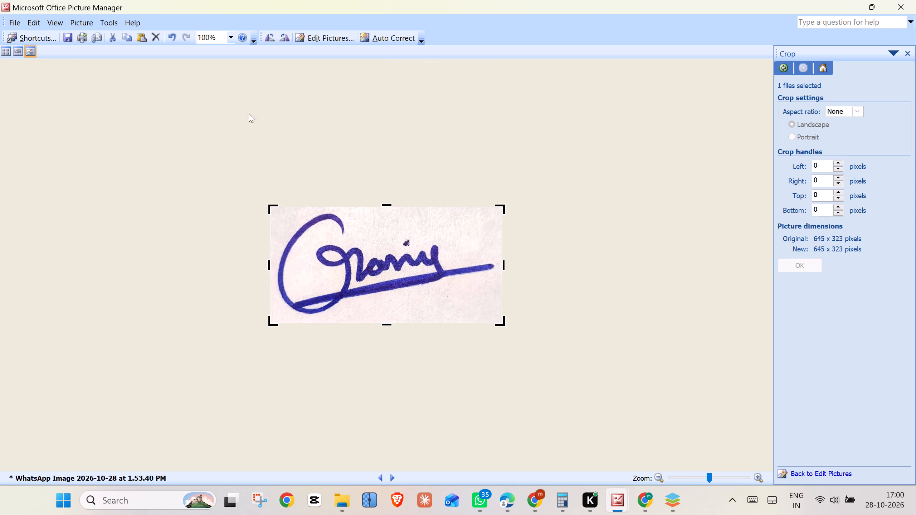
# Save the cropped signature picture and close Picture Manager.
pyautogui.click(68, 37)
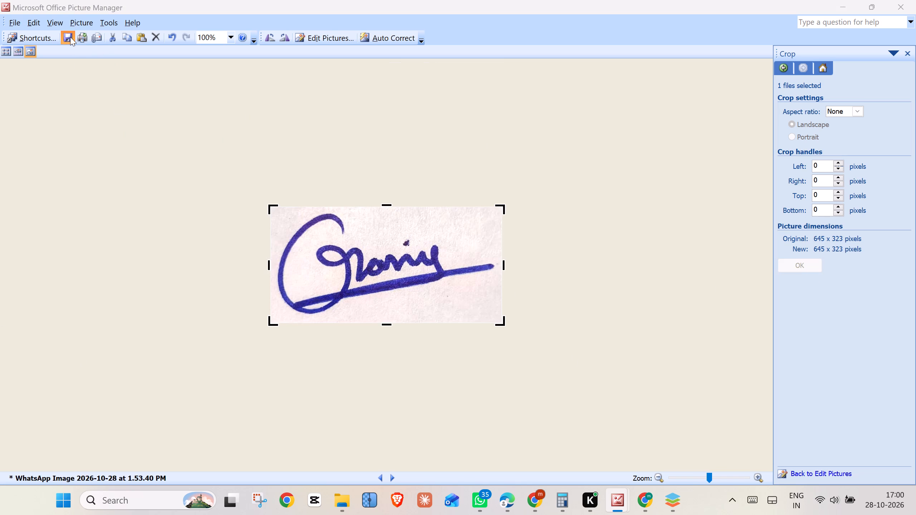
pyautogui.click(70, 37)
pyautogui.click(896, 9)
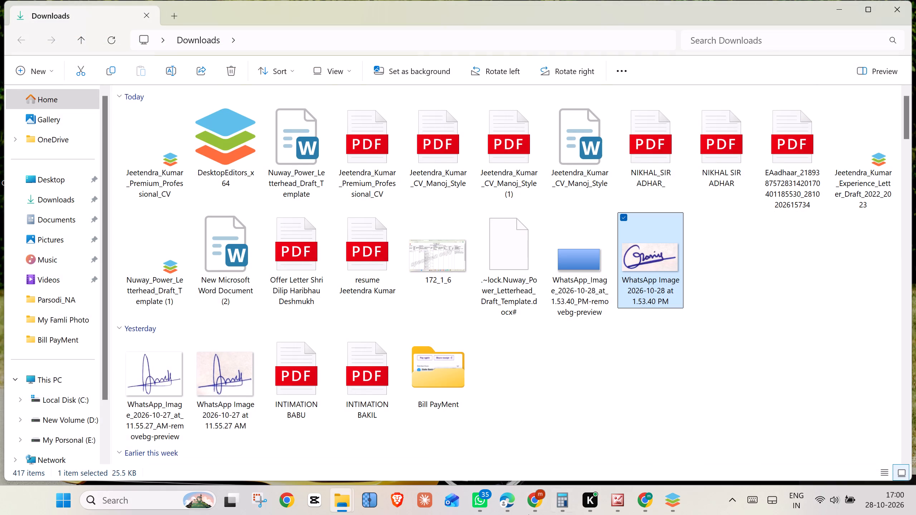
# Switch to Chrome, search the web for bg remove hd in a new tab, and open the remove.bg site.
pyautogui.click(539, 511)
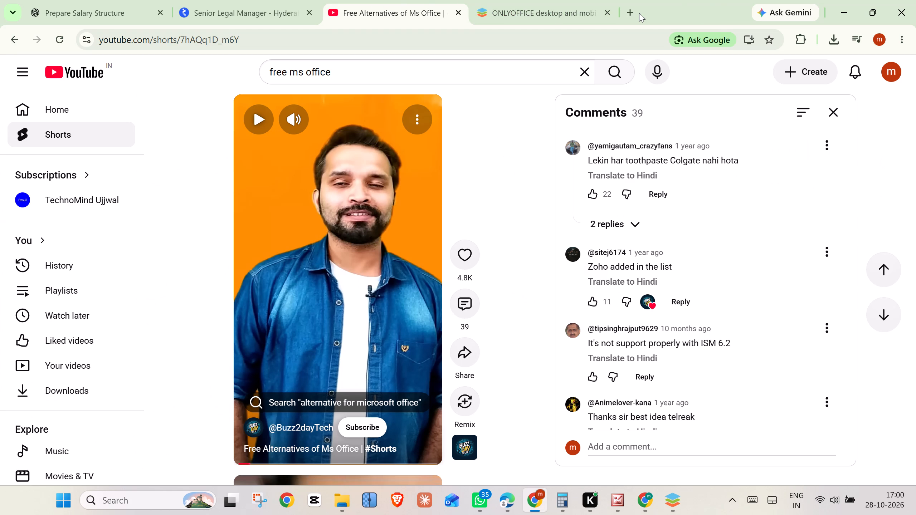
pyautogui.click(631, 18)
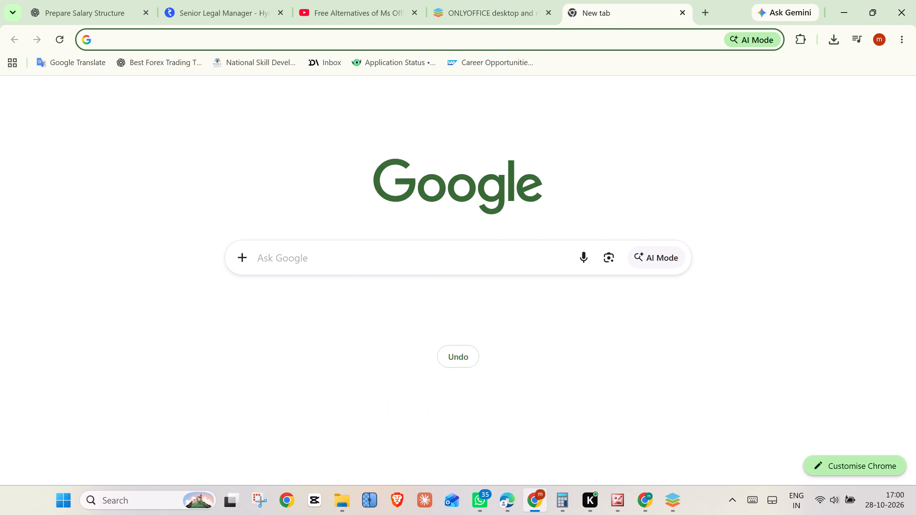
pyautogui.click(328, 39)
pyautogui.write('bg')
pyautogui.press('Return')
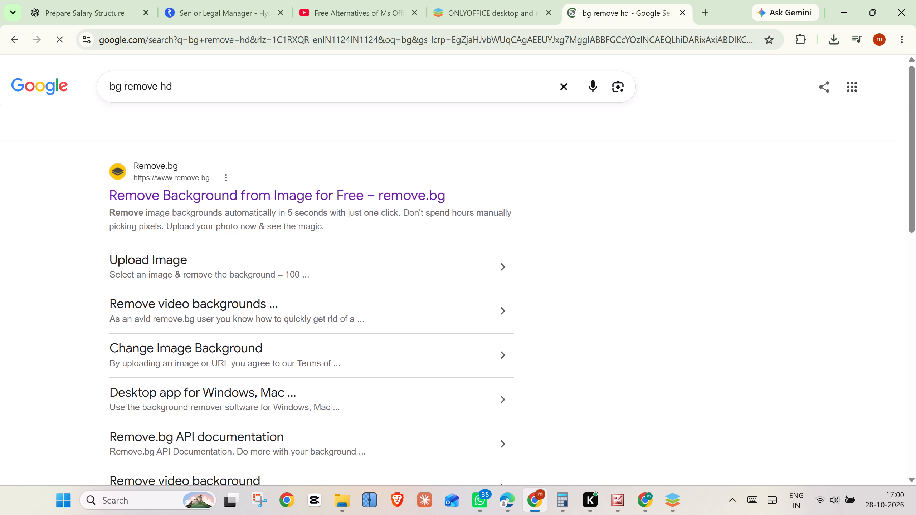
pyautogui.click(243, 193)
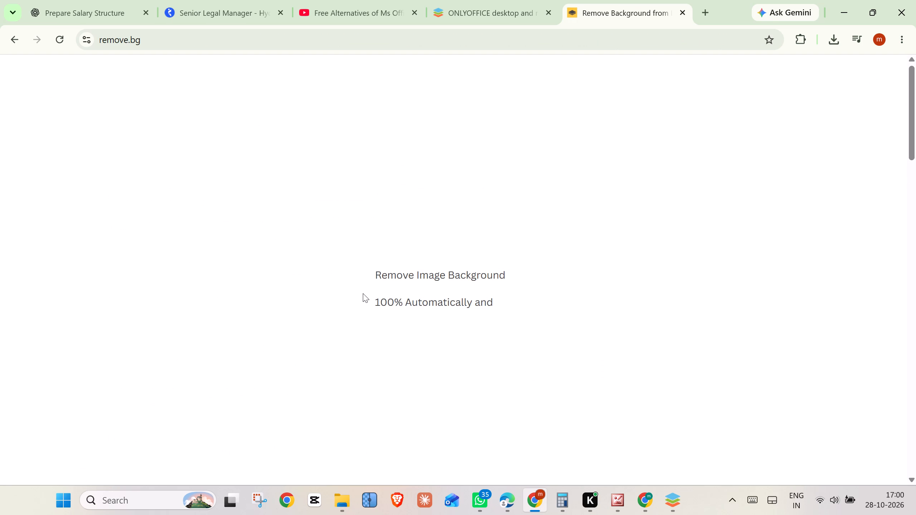
# Upload WhatsApp Image 2026-10-28 at 1.53.40 PM from the Downloads folder to remove.bg to strip the signature's background.
pyautogui.click(583, 359)
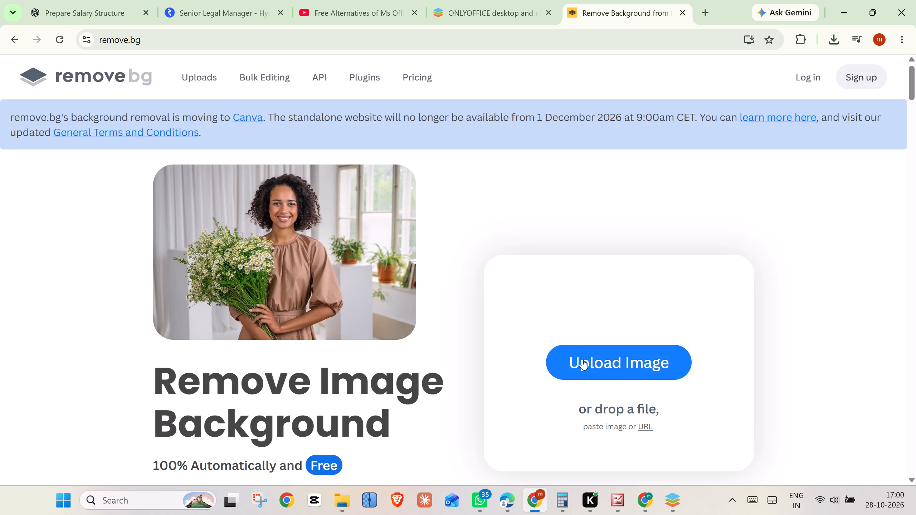
pyautogui.click(466, 295)
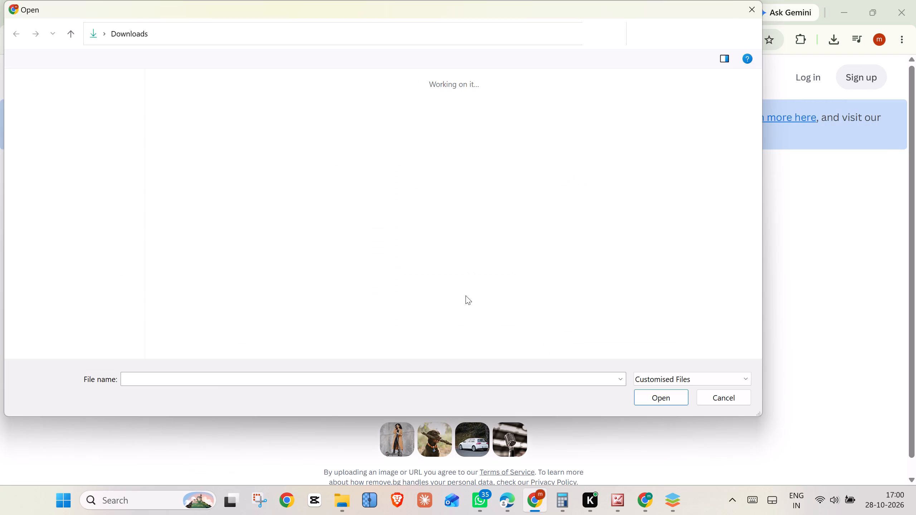
pyautogui.click(167, 173)
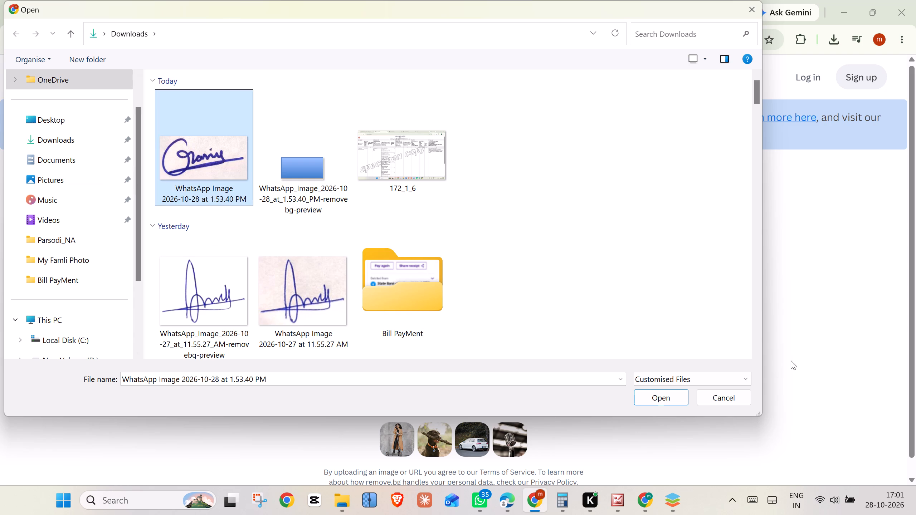
pyautogui.click(669, 393)
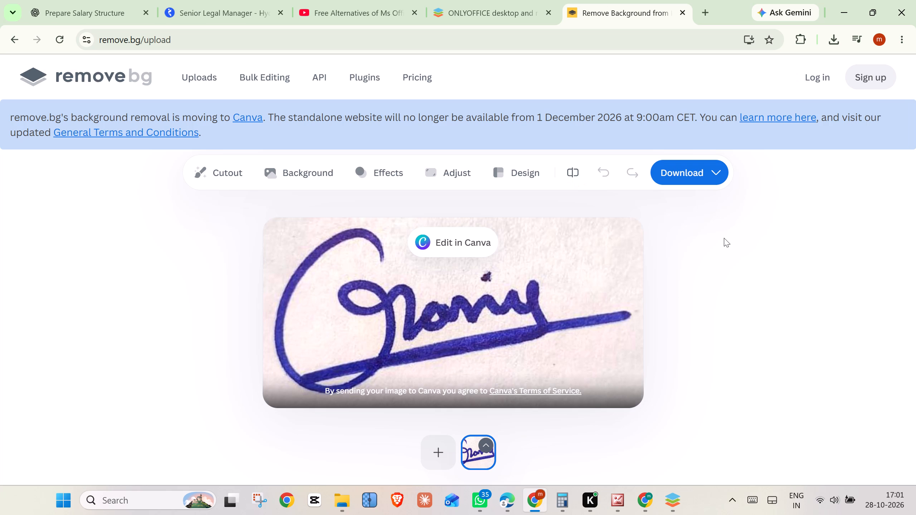
# Download the free 645 x 323 preview version of the background-free signature.
pyautogui.click(679, 174)
pyautogui.click(673, 209)
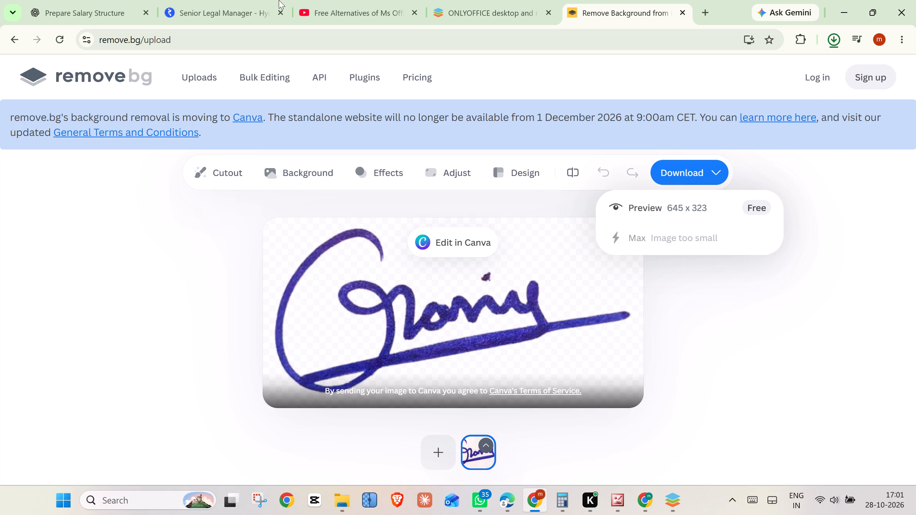
# Close the ONLYOFFICE desktop and mobile apps download page.
pyautogui.click(457, 14)
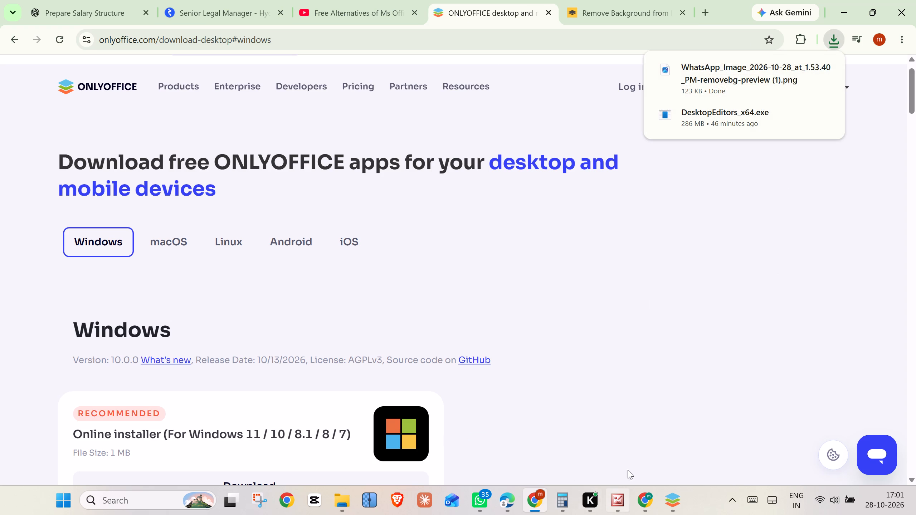
pyautogui.click(549, 12)
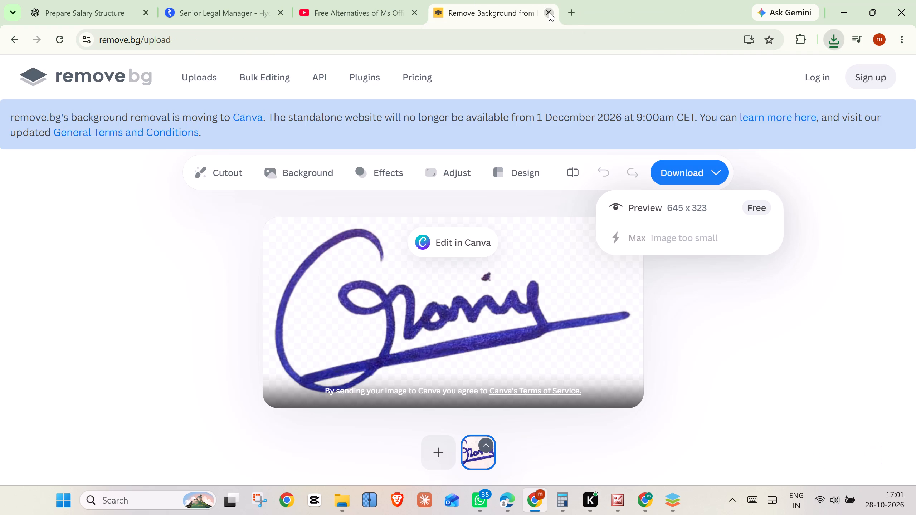
# Switch back to the Nuway_Power_Letterhead_Draft_Template document in ONLYOFFICE.
pyautogui.click(675, 501)
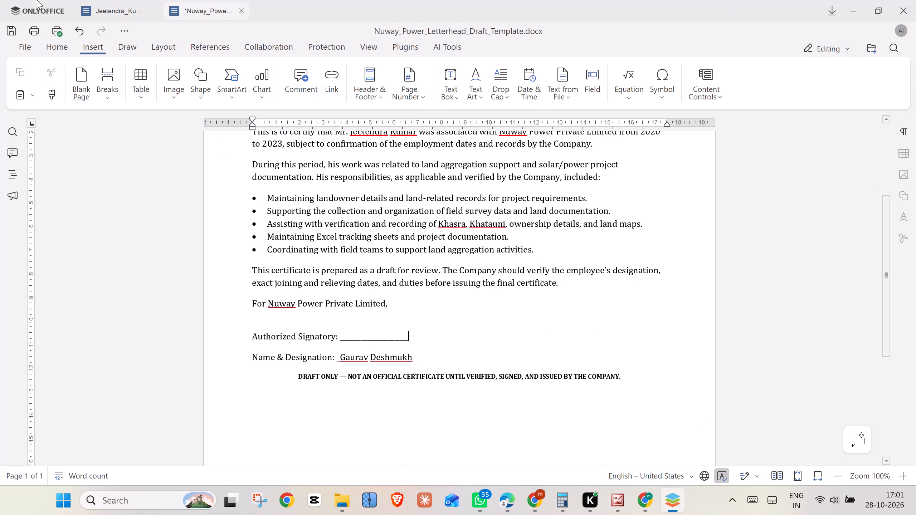
# Minimise the document editor and browser windows to return to the Downloads folder.
pyautogui.click(858, 9)
pyautogui.click(844, 9)
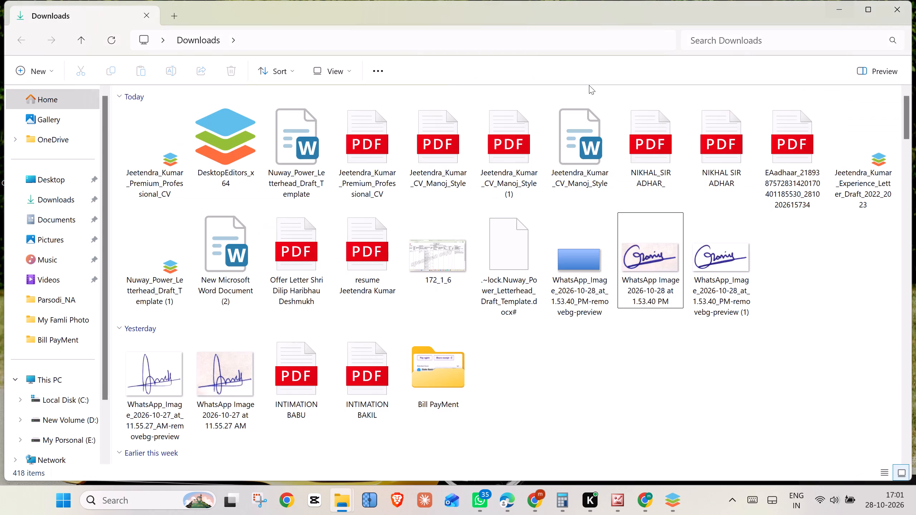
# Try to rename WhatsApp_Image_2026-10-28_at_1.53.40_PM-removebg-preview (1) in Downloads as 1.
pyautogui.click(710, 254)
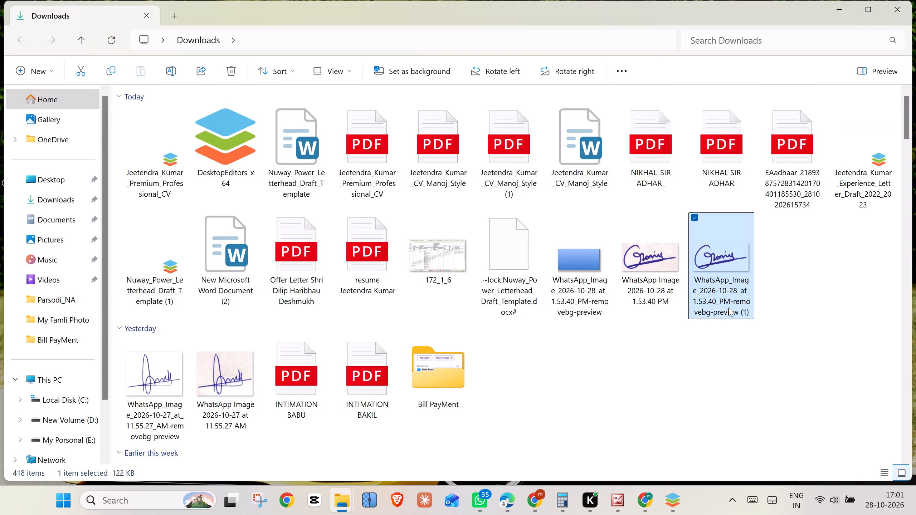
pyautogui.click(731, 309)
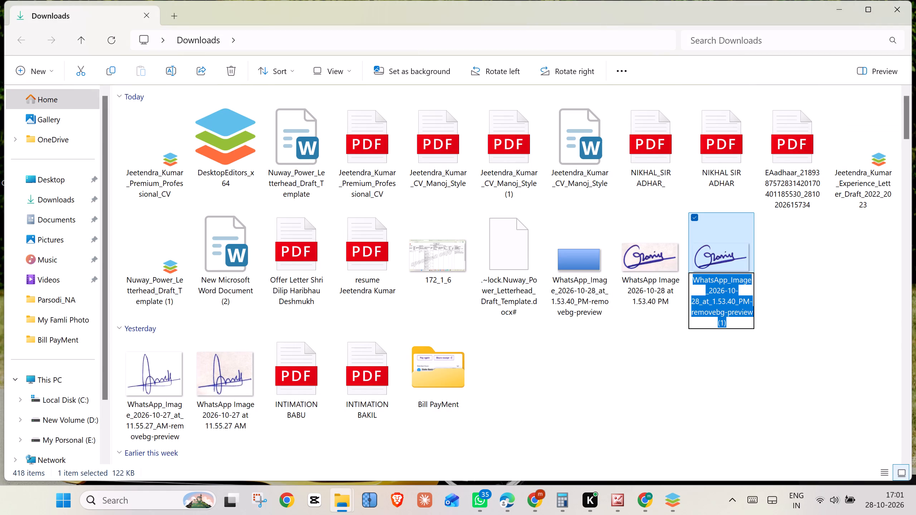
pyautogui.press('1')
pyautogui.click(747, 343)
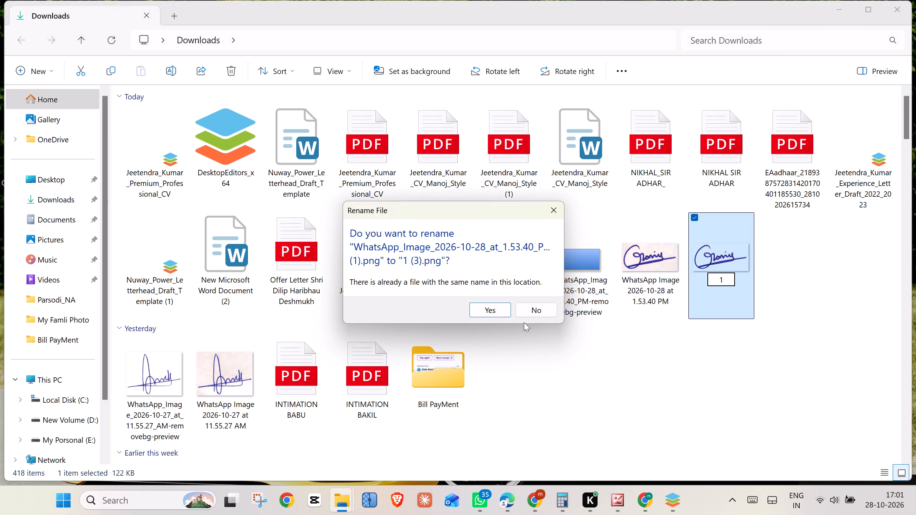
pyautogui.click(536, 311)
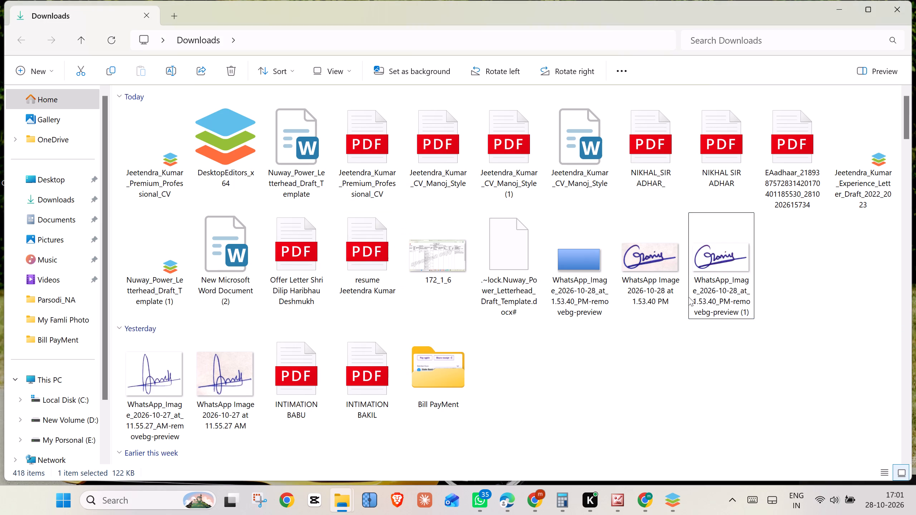
# Rename the signature file WhatsApp_Image_2026-10-28_at_1.53.40_PM-removebg-preview (1) as sssss.
pyautogui.click(705, 290)
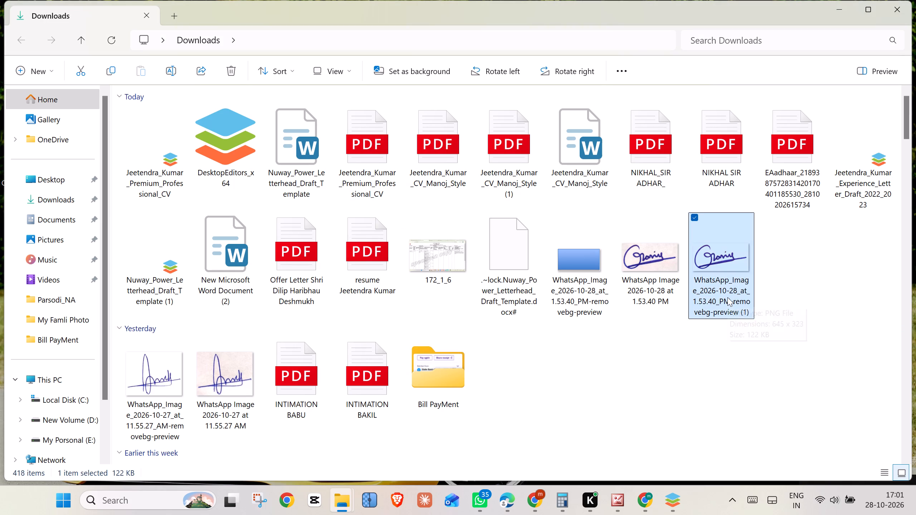
pyautogui.click(727, 297)
pyautogui.write('ssss')
pyautogui.press('s')
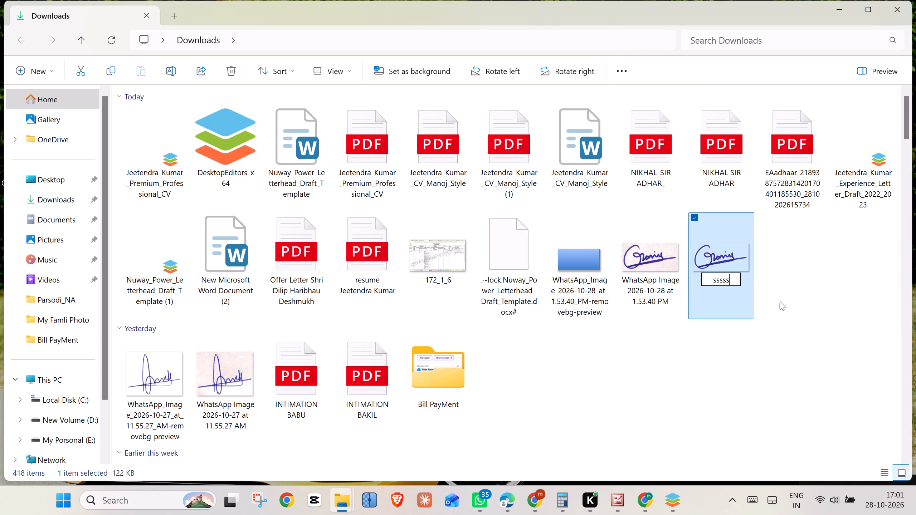
pyautogui.click(809, 303)
pyautogui.click(792, 273)
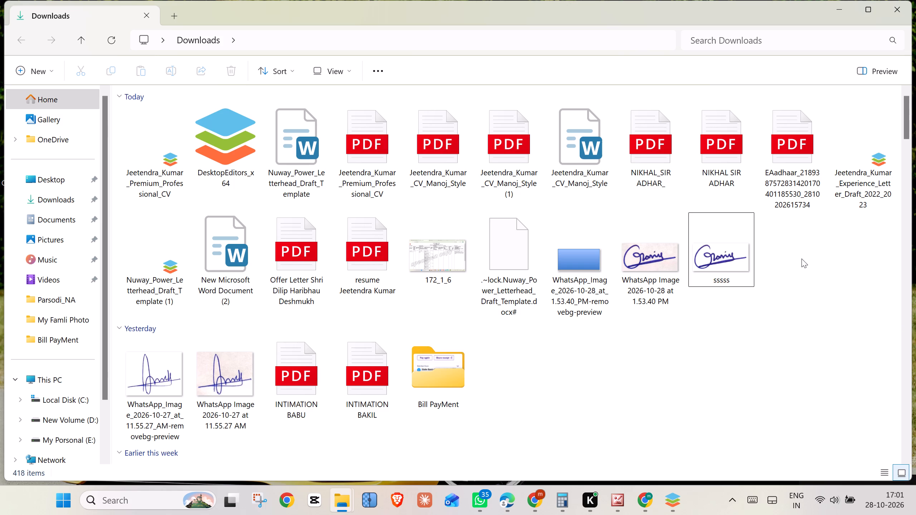
# Duplicate the sssss signature image within the Downloads folder.
pyautogui.click(733, 254)
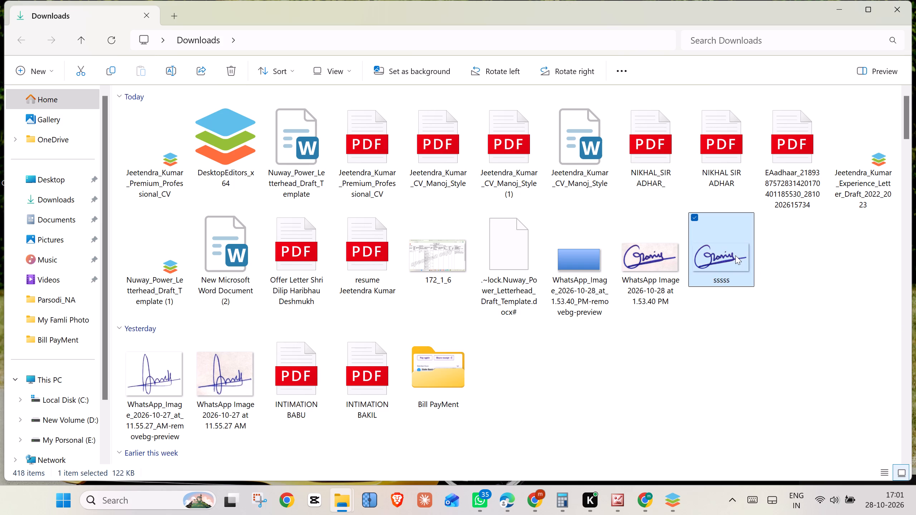
pyautogui.hotkey('ctrl', 'c')
pyautogui.hotkey('ctrl', 'v')
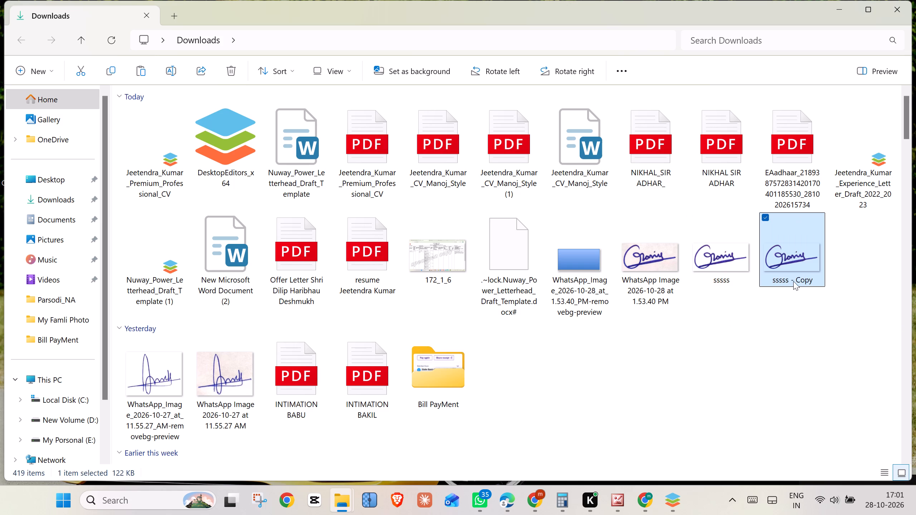
pyautogui.click(723, 422)
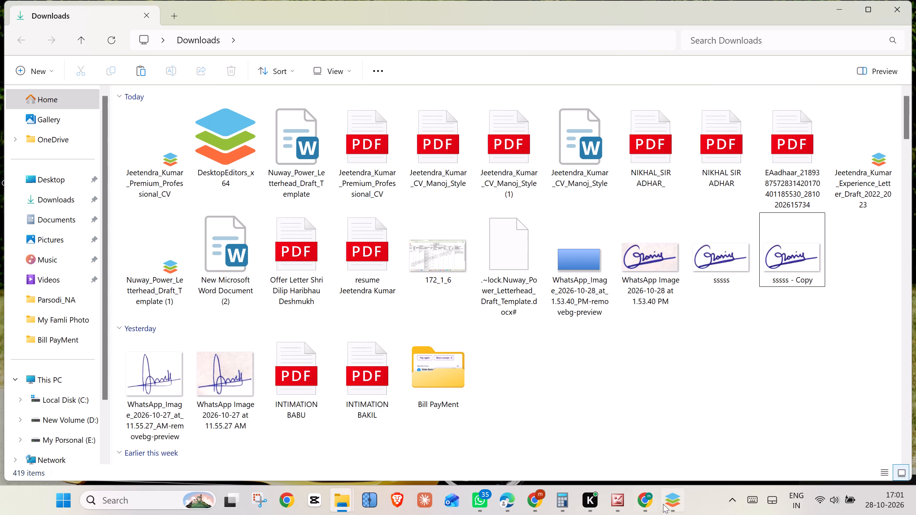
# Switch to ONLYOFFICE and insert the image file sssss - Copy from Downloads at the end of the Authorized Signatory line.
pyautogui.click(663, 503)
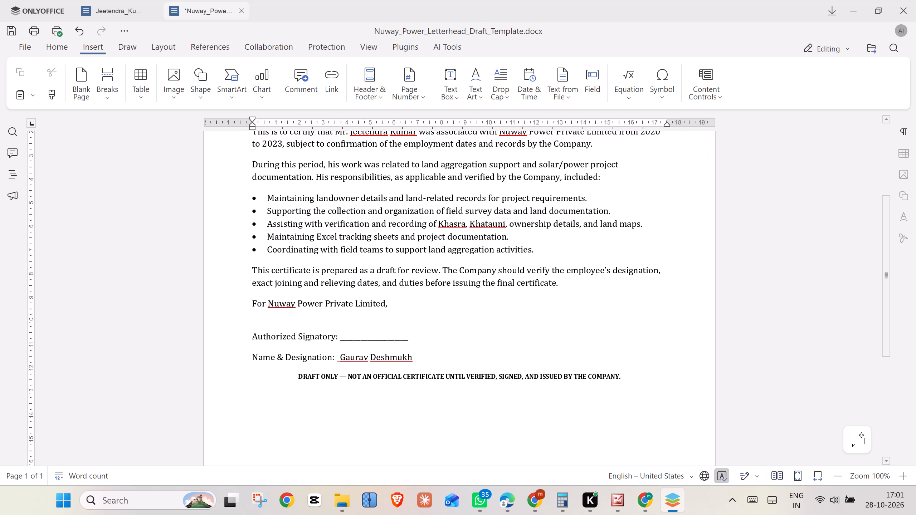
pyautogui.click(173, 78)
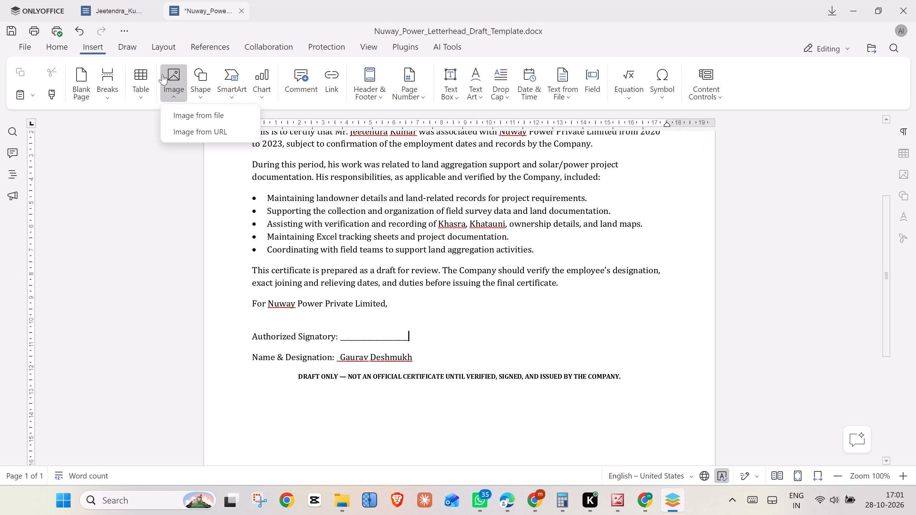
pyautogui.click(182, 113)
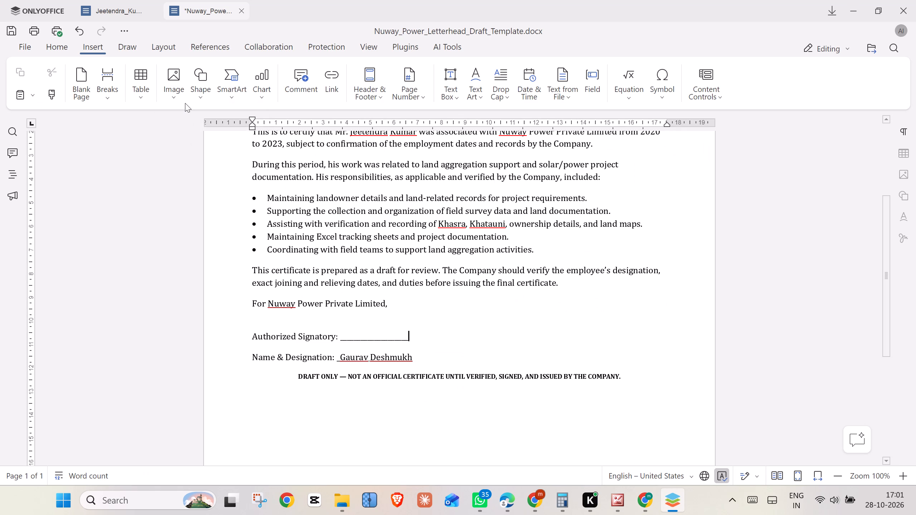
pyautogui.click(217, 165)
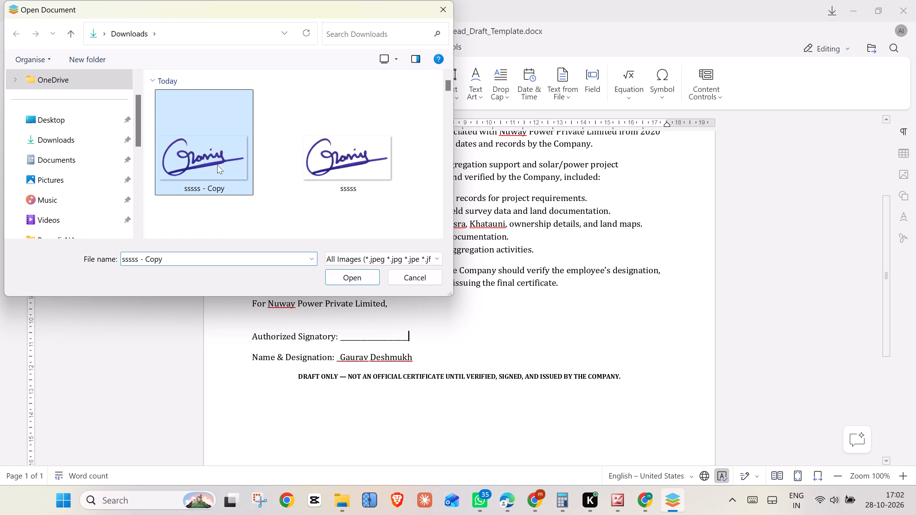
pyautogui.click(350, 278)
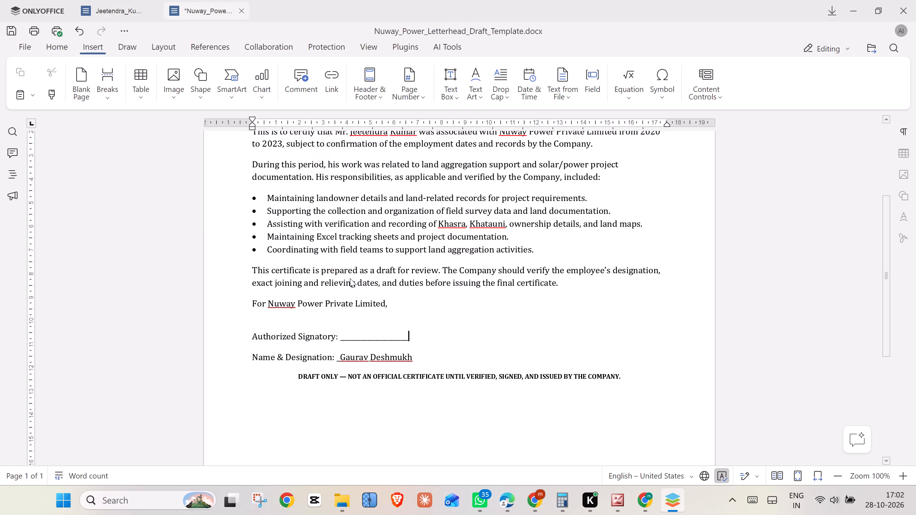
# Shrink the inserted signature image proportionally so it fits on the Authorized Signatory line, just after the underscores.
pyautogui.scroll(-2, 634, 270)
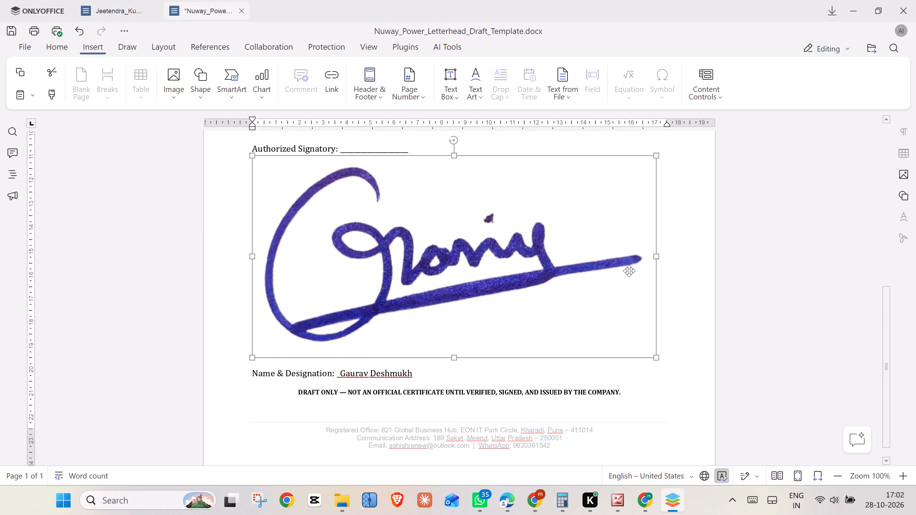
pyautogui.scroll(-2, 629, 271)
pyautogui.moveTo(656, 338); pyautogui.dragTo(302, 219)
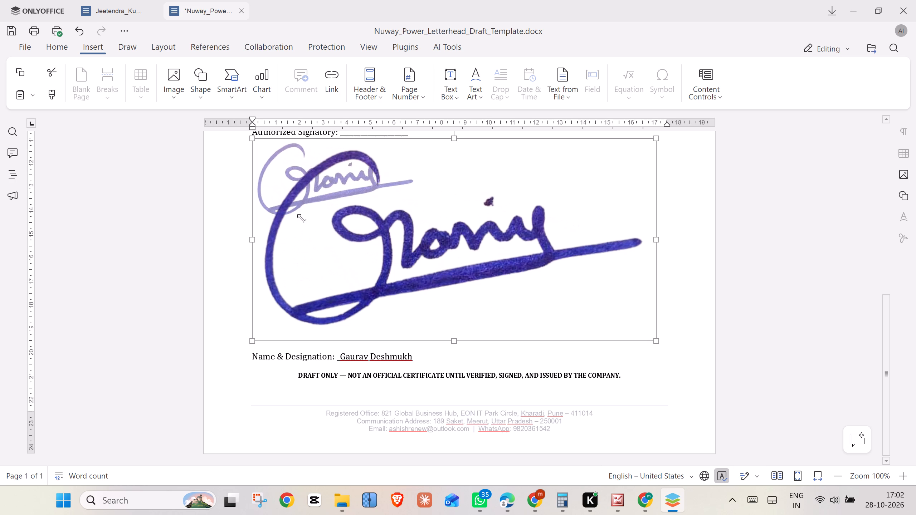
pyautogui.moveTo(302, 219); pyautogui.dragTo(272, 173)
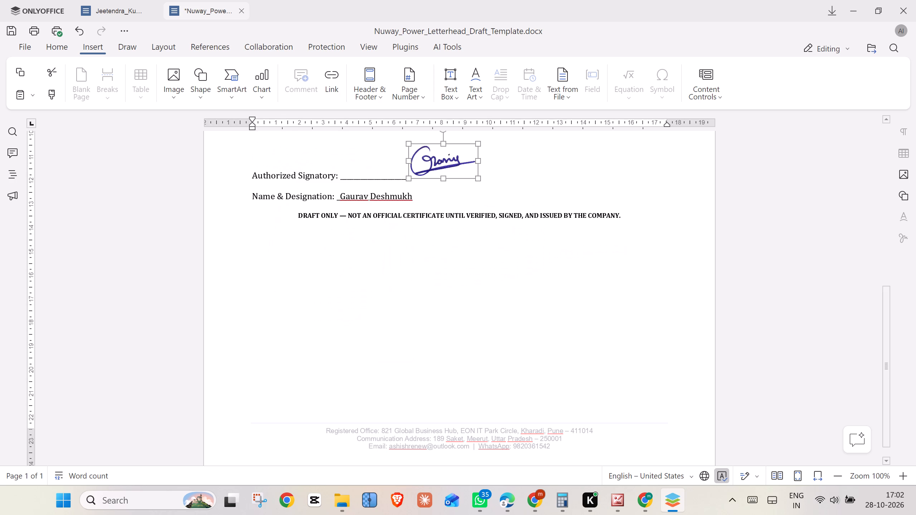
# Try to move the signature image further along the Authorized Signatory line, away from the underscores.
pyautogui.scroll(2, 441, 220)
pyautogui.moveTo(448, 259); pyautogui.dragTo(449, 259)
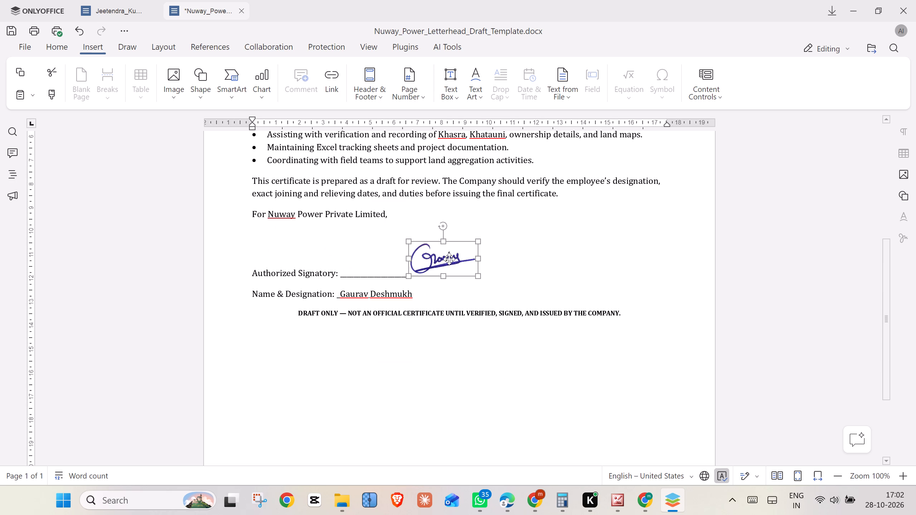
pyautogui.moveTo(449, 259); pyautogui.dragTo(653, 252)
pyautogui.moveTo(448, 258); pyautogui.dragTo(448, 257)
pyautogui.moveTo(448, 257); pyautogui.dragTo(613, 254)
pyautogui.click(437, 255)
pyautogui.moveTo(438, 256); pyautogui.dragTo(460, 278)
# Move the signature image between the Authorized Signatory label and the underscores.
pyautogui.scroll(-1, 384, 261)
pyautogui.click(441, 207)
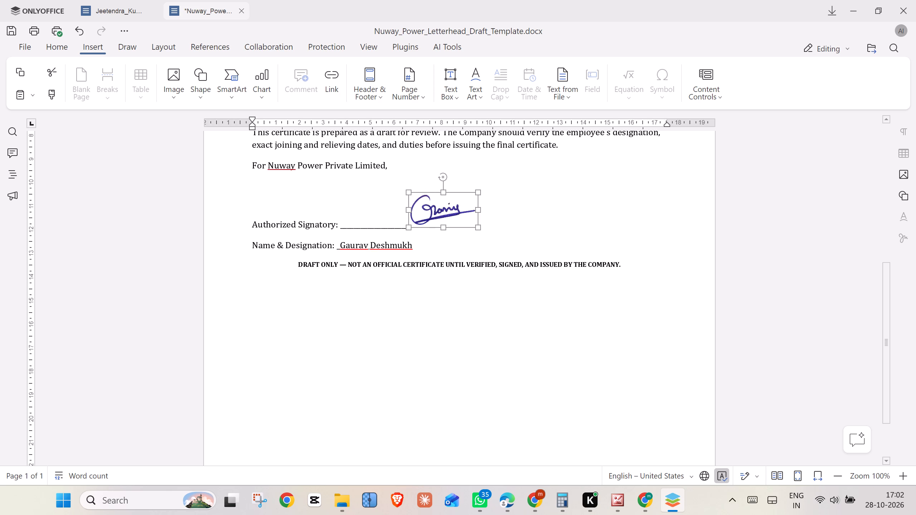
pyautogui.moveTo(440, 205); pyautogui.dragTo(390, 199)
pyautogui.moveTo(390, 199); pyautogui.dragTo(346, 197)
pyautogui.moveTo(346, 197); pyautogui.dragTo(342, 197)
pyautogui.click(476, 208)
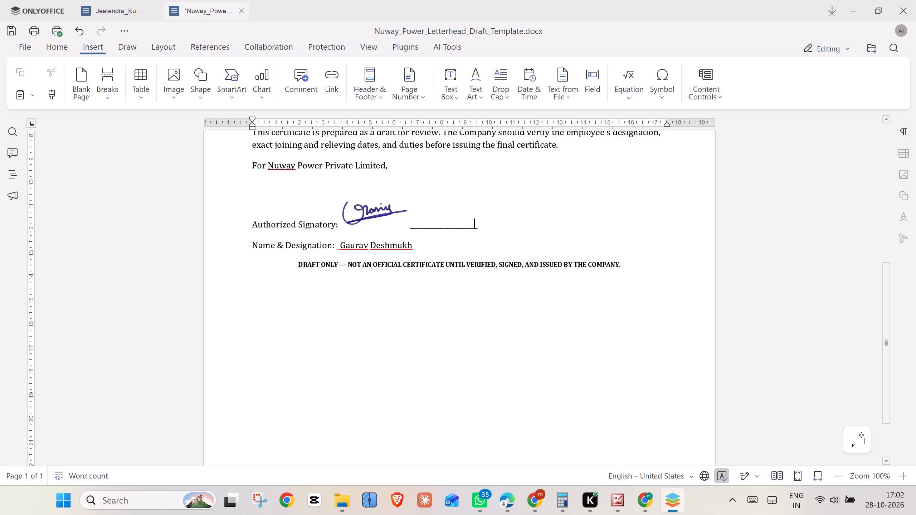
# Enlarge the signature image slightly, keeping its proportions.
pyautogui.click(389, 217)
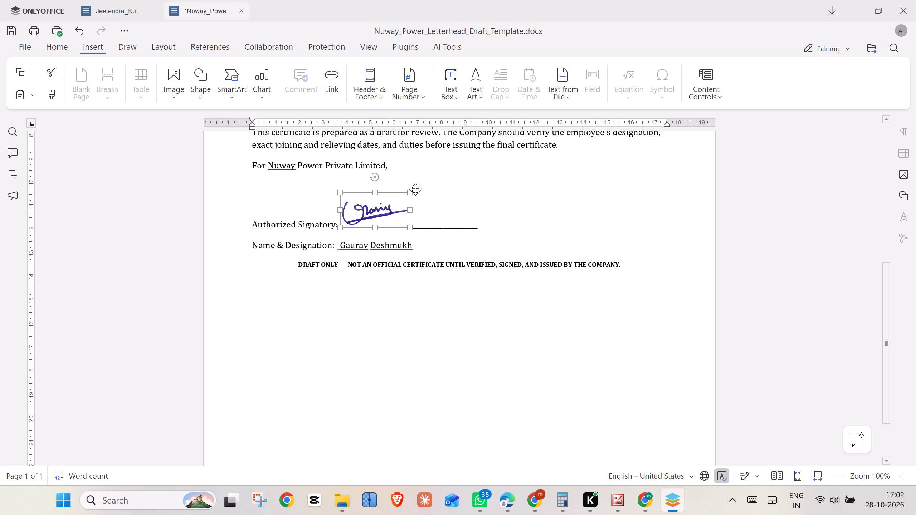
pyautogui.moveTo(409, 192); pyautogui.dragTo(412, 181)
pyautogui.click(517, 206)
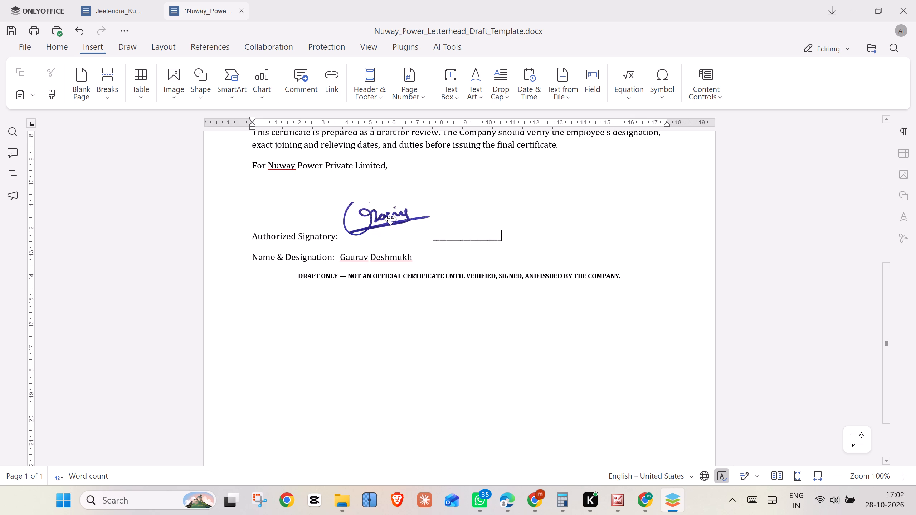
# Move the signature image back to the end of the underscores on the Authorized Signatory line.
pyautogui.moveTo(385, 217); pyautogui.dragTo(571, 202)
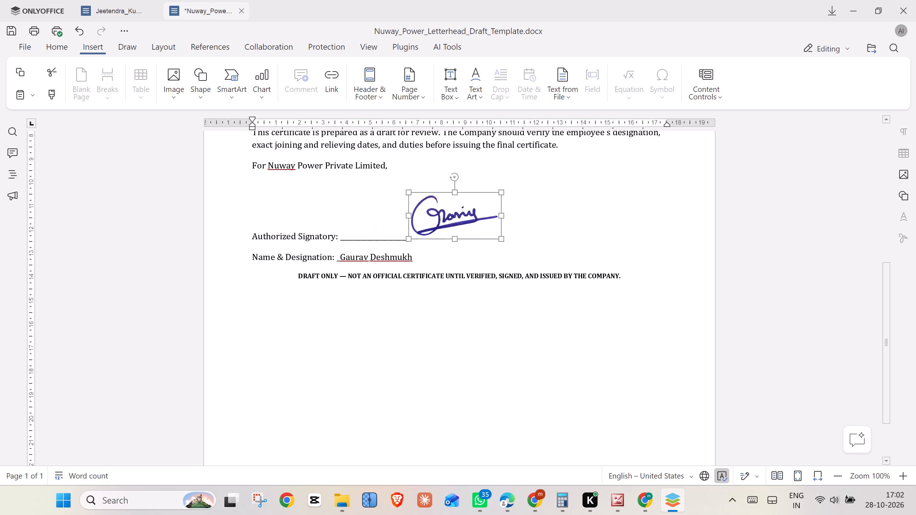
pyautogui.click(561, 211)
# Add a blank line below "For Nuway Power Private Limited,".
pyautogui.click(411, 168)
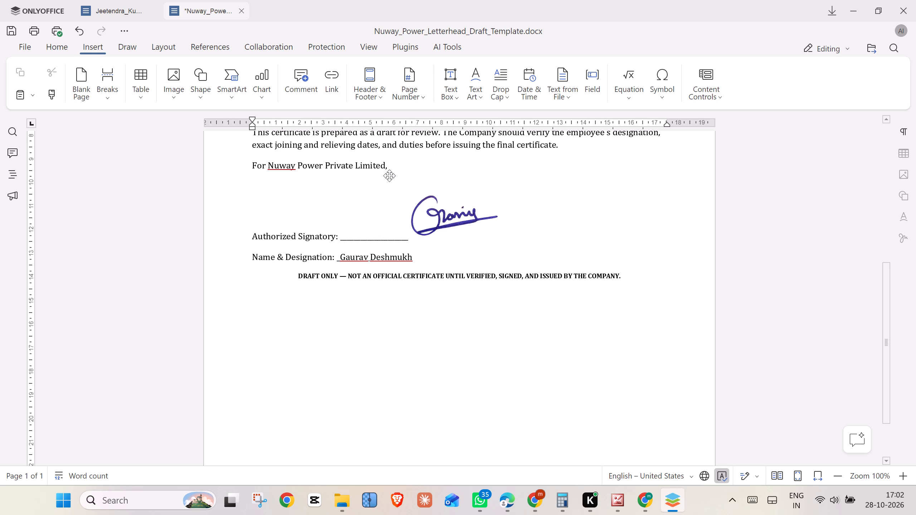
pyautogui.press('Return')
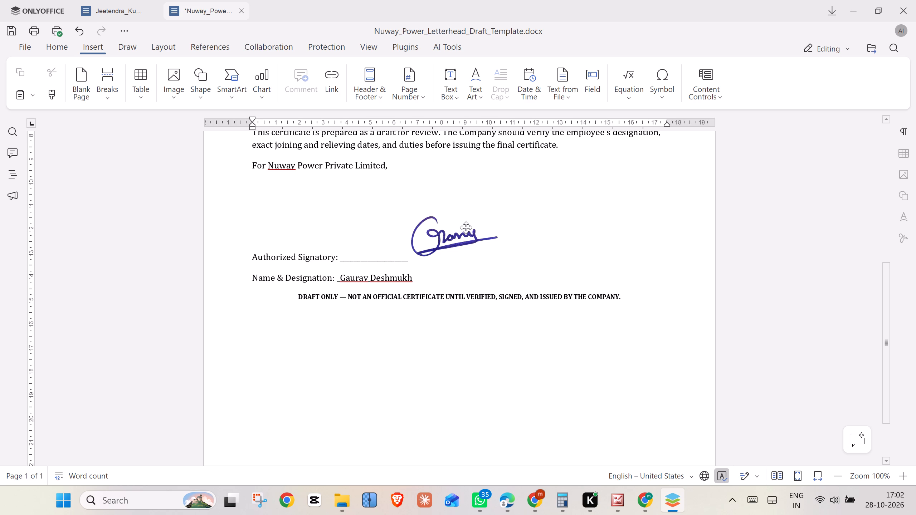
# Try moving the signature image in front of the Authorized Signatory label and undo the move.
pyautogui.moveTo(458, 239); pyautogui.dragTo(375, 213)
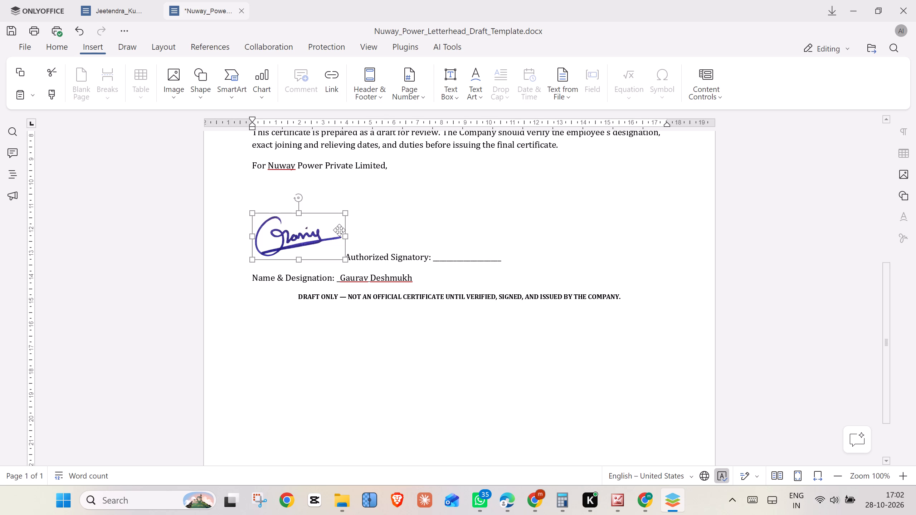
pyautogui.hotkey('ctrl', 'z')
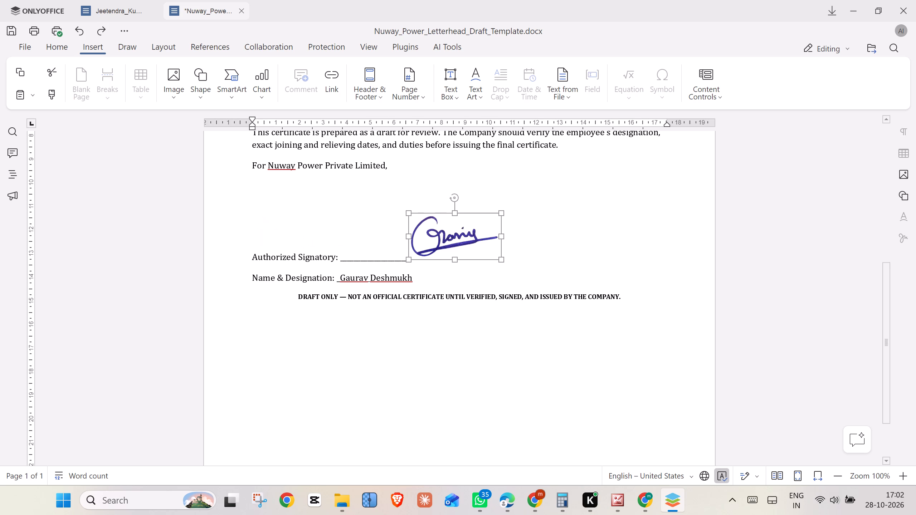
# Set the signature image's wrapping style to In line with text.
pyautogui.rightClick(448, 250)
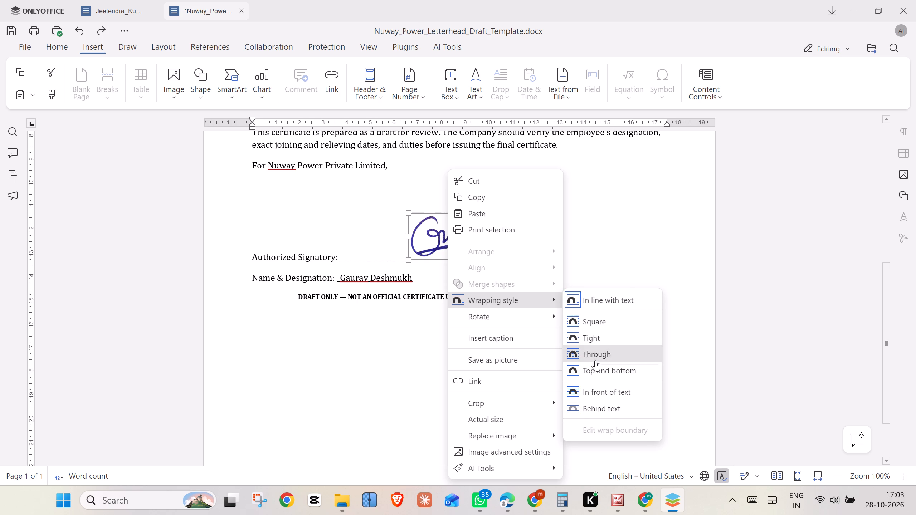
pyautogui.scroll(-4, 597, 397)
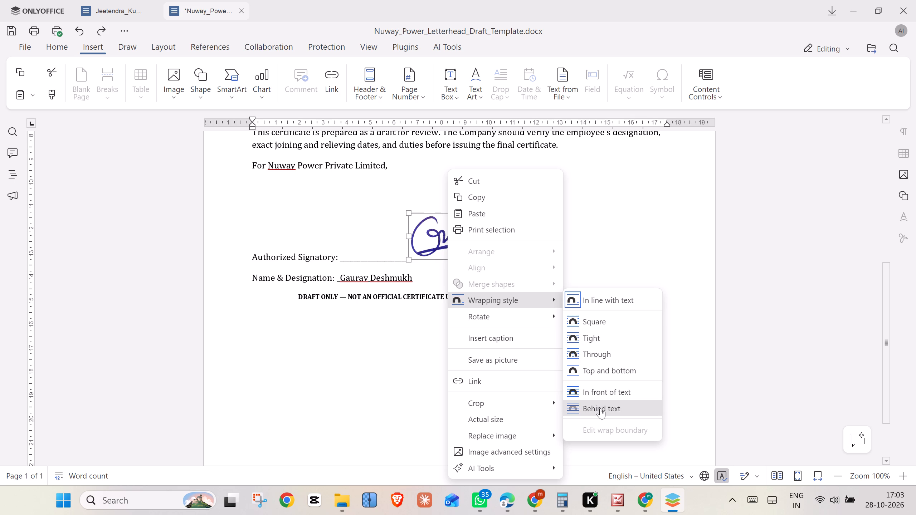
pyautogui.click(591, 299)
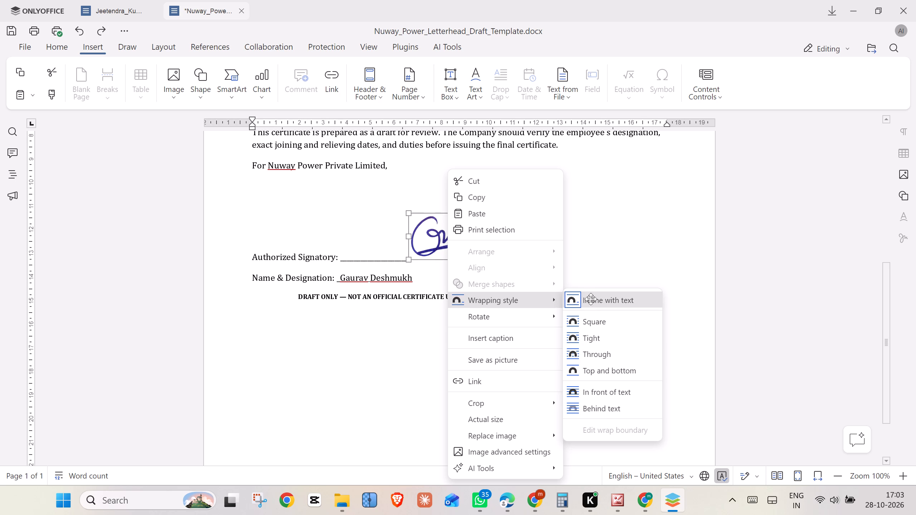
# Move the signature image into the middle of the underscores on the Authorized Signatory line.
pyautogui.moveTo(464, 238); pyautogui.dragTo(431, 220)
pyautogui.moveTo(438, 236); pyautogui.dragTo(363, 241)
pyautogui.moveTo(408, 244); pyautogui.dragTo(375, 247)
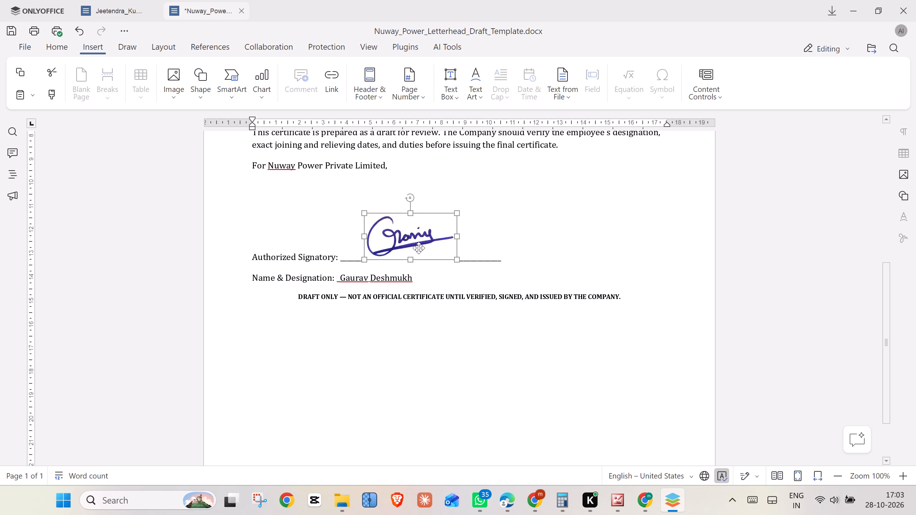
# Delete the underscores after the signature image, undoing the accidental deletion of the image itself.
pyautogui.click(552, 229)
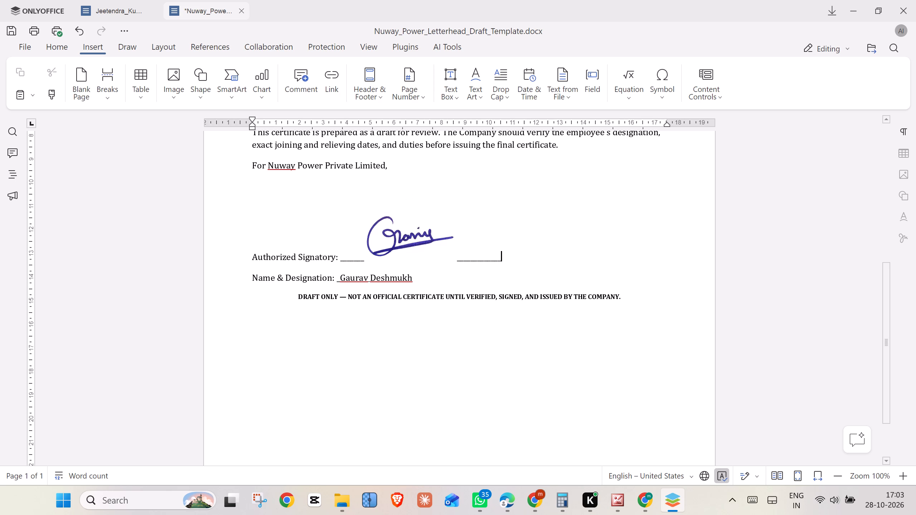
pyautogui.press('BackSpace')
pyautogui.press('BackSpace')
pyautogui.press('BackSpace')
pyautogui.press('BackSpace')
pyautogui.press('BackSpace')
pyautogui.press('BackSpace')
pyautogui.press('BackSpace')
pyautogui.press('BackSpace')
pyautogui.press('BackSpace')
pyautogui.press('BackSpace')
pyautogui.press('BackSpace')
pyautogui.press('BackSpace')
pyautogui.press('BackSpace')
pyautogui.press('BackSpace')
pyautogui.press('BackSpace')
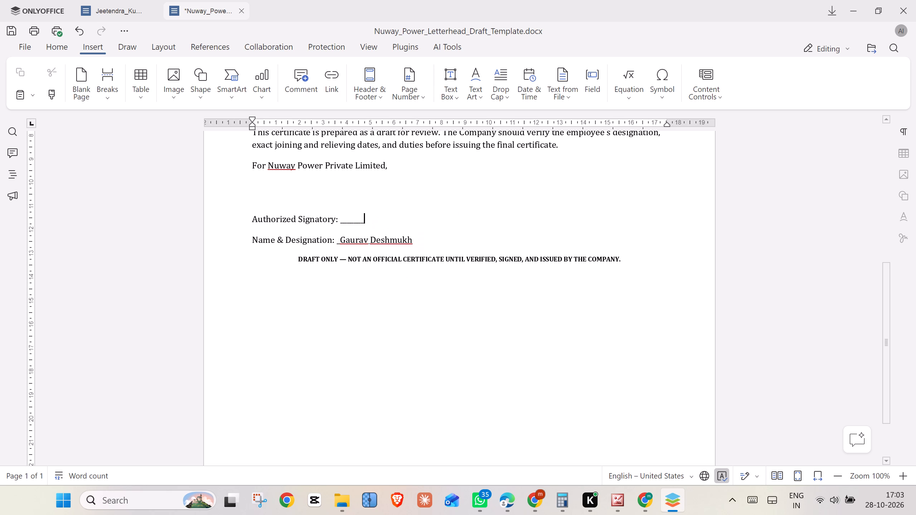
pyautogui.hotkey('ctrl', 'z')
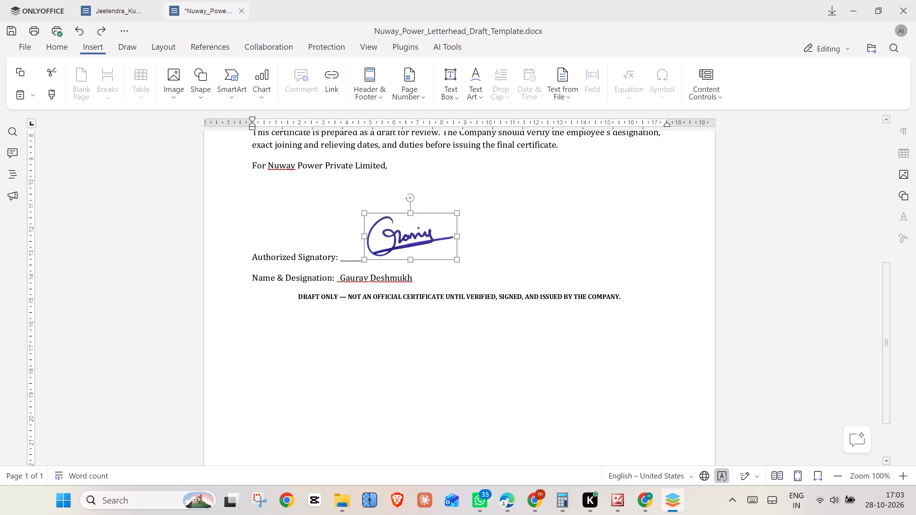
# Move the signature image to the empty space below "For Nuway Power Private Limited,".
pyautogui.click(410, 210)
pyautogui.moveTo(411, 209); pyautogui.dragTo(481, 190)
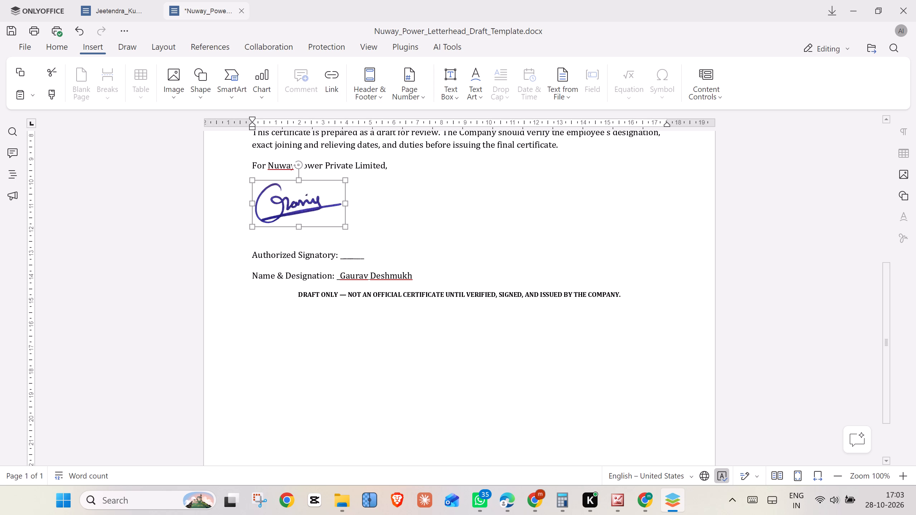
# Delete the remaining underscores after the Authorized Signatory label.
pyautogui.click(373, 254)
pyautogui.press('BackSpace')
pyautogui.press('BackSpace')
pyautogui.press('BackSpace')
pyautogui.press('BackSpace')
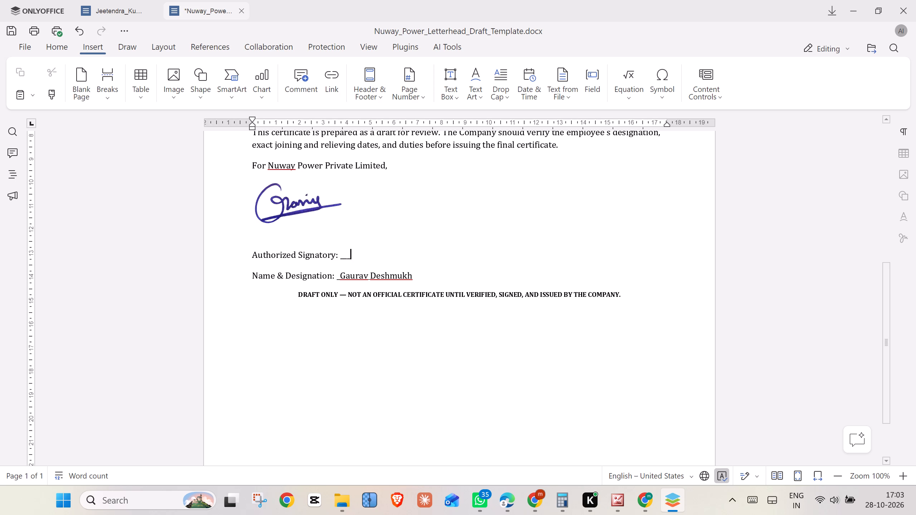
pyautogui.press('BackSpace')
pyautogui.press('BackSpace')
pyautogui.press('BackSpace')
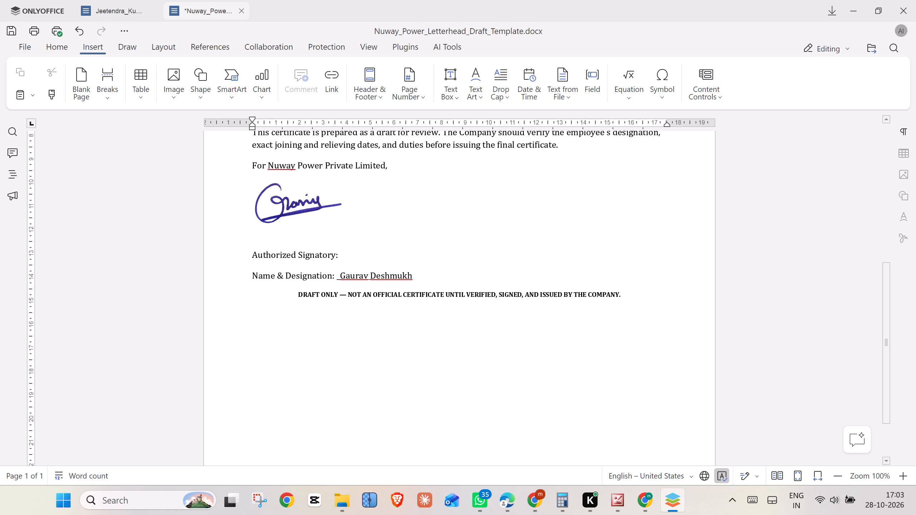
# Move the signature image back onto the Authorized Signatory line, directly after the label.
pyautogui.click(319, 214)
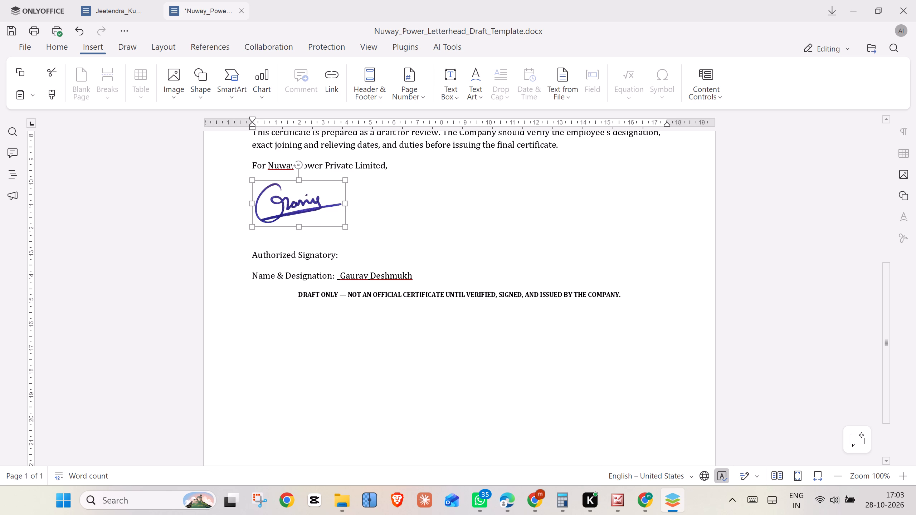
pyautogui.moveTo(262, 182); pyautogui.dragTo(367, 247)
pyautogui.moveTo(305, 216); pyautogui.dragTo(386, 219)
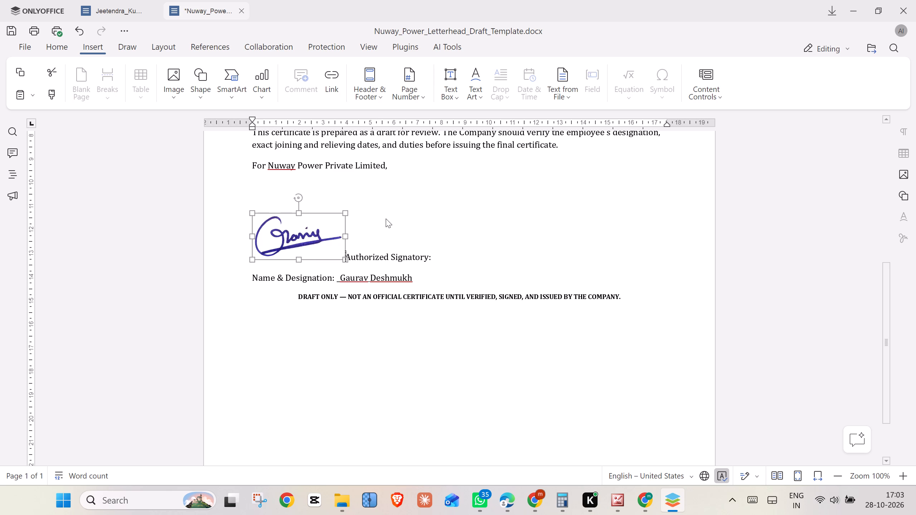
pyautogui.moveTo(386, 219); pyautogui.dragTo(450, 229)
pyautogui.moveTo(372, 229); pyautogui.dragTo(383, 227)
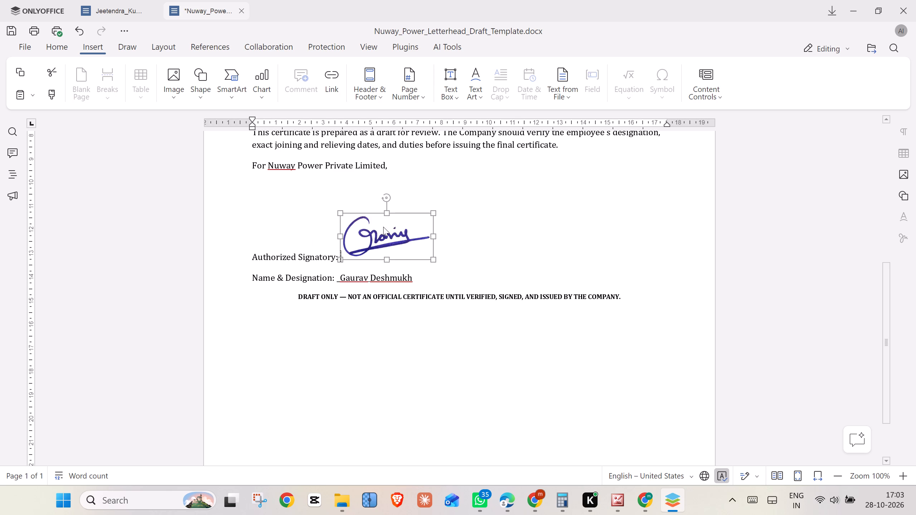
pyautogui.moveTo(383, 227); pyautogui.dragTo(397, 227)
pyautogui.moveTo(382, 247); pyautogui.dragTo(394, 236)
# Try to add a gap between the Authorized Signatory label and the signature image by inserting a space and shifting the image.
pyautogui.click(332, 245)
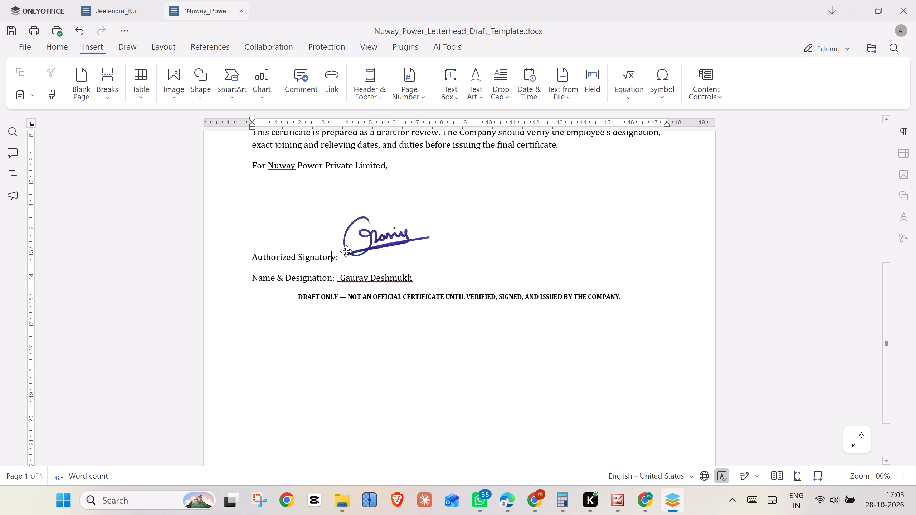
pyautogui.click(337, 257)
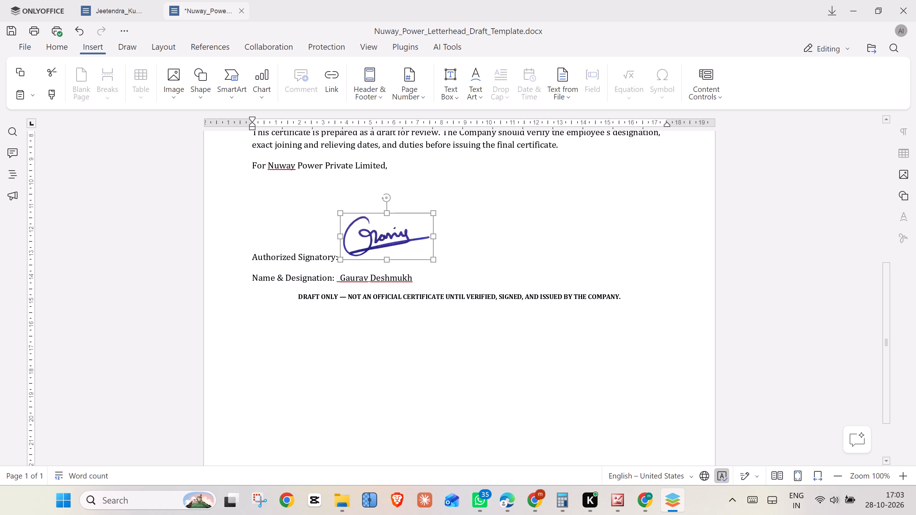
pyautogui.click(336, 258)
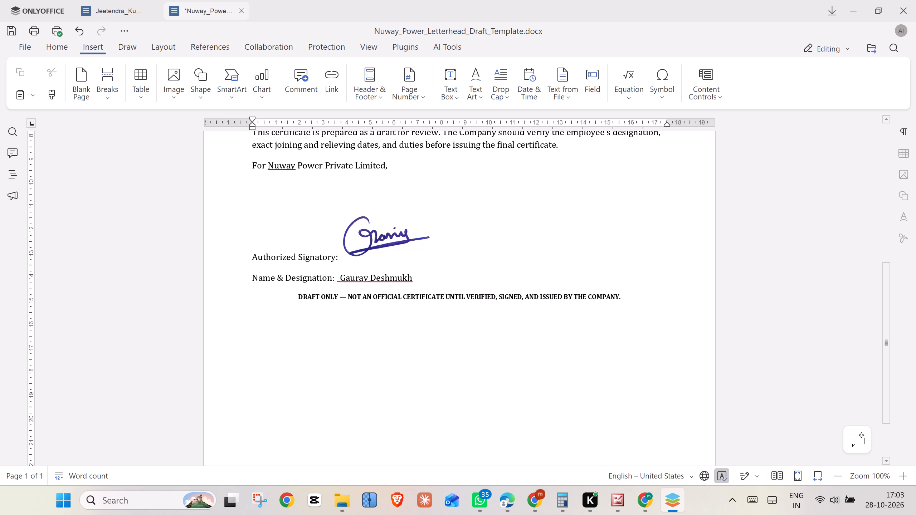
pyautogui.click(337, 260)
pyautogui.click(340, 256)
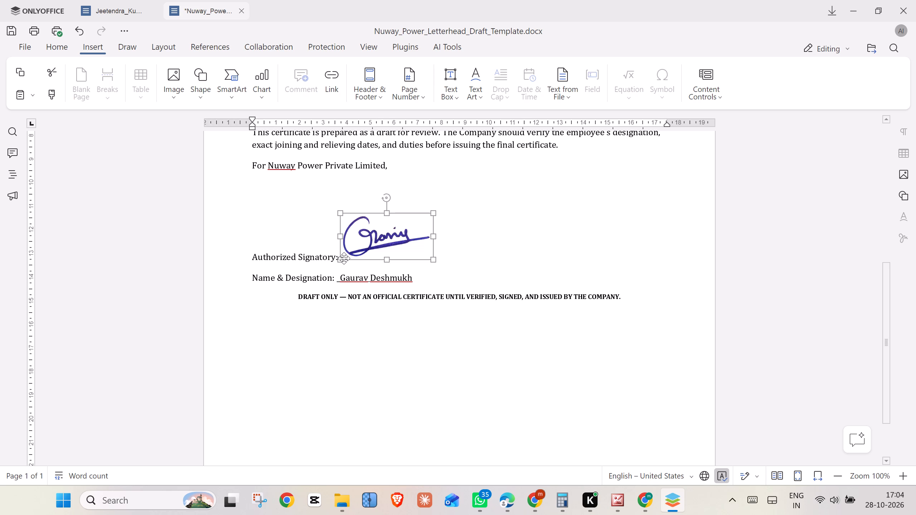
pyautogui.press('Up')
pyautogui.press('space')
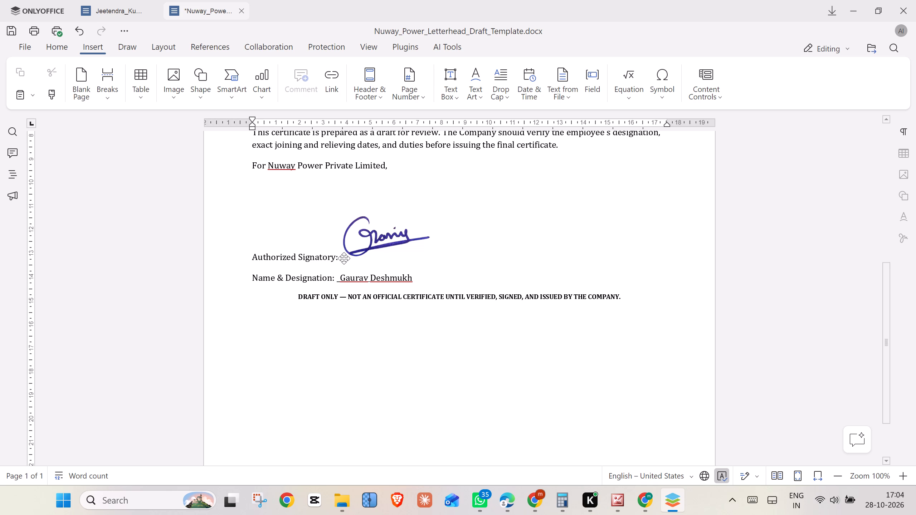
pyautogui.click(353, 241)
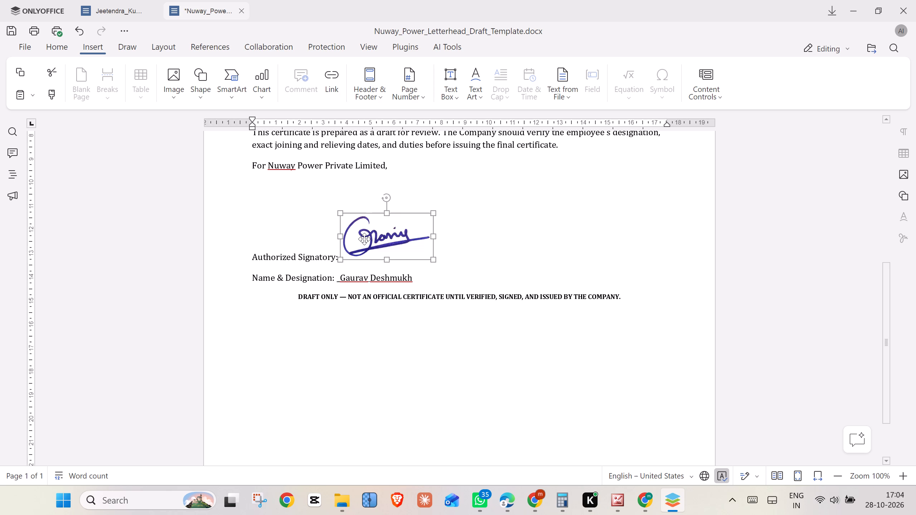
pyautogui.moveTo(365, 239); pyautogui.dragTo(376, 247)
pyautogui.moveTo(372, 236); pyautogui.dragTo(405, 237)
# Set the signature image's wrapping style to Behind text and place it beside the Authorized Signatory label.
pyautogui.rightClick(396, 244)
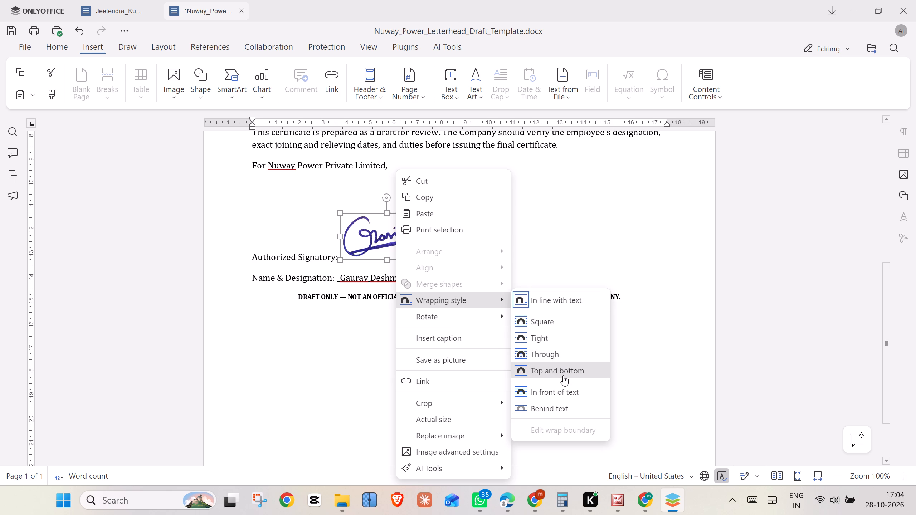
pyautogui.click(568, 412)
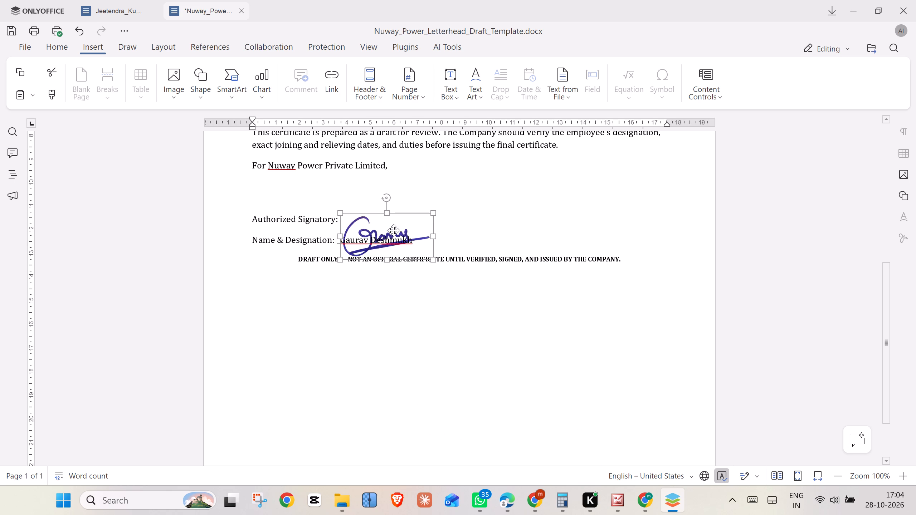
pyautogui.moveTo(394, 230); pyautogui.dragTo(423, 202)
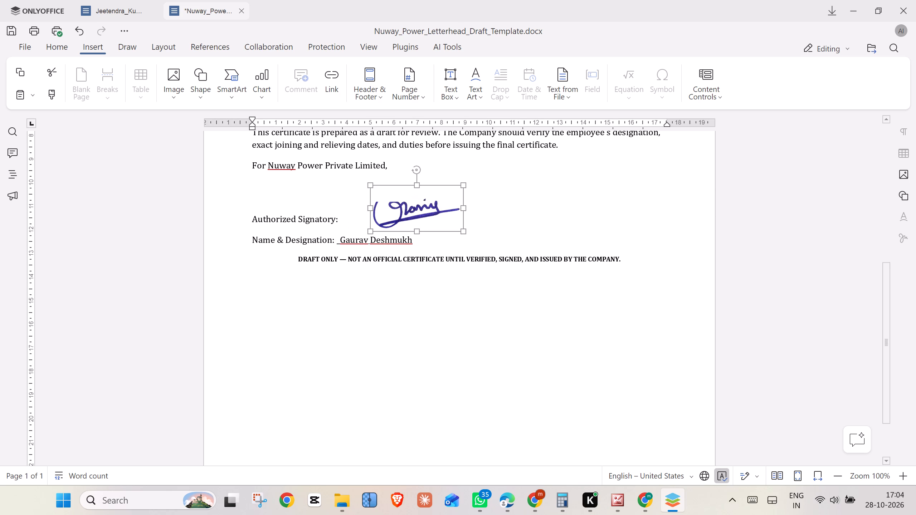
pyautogui.click(500, 229)
pyautogui.moveTo(418, 206); pyautogui.dragTo(396, 207)
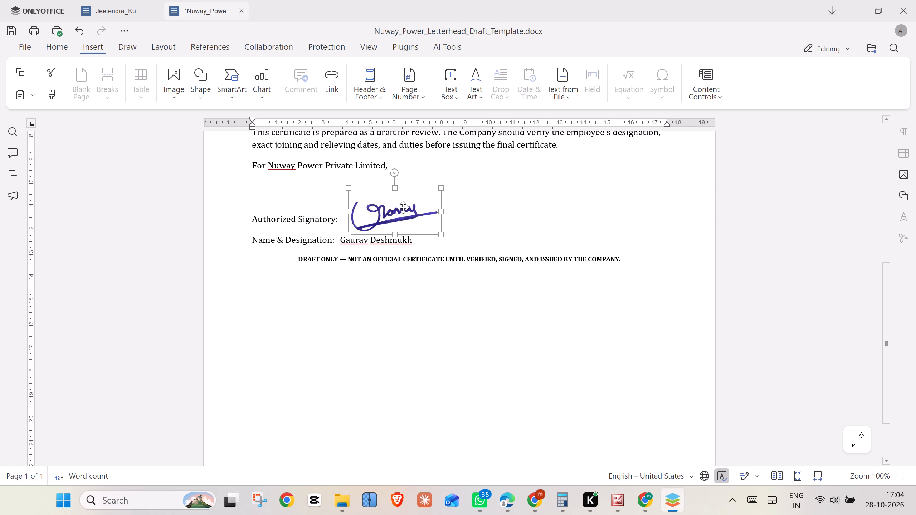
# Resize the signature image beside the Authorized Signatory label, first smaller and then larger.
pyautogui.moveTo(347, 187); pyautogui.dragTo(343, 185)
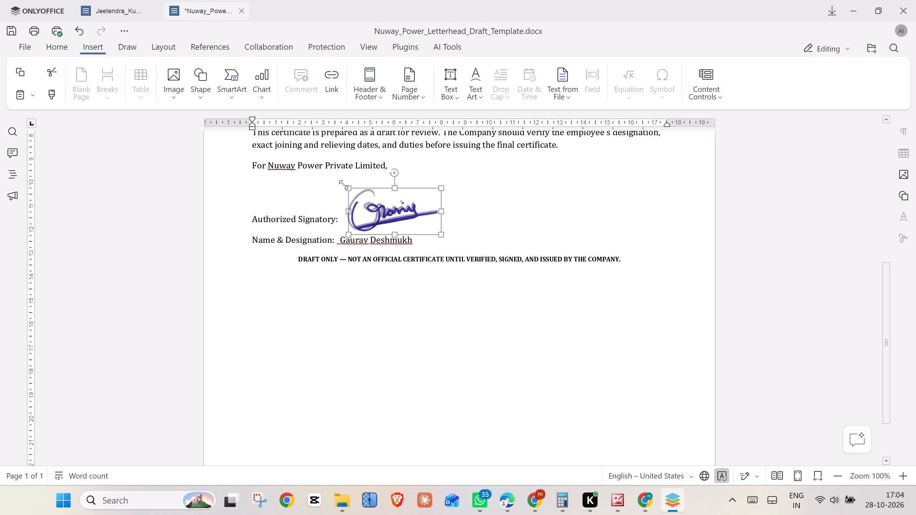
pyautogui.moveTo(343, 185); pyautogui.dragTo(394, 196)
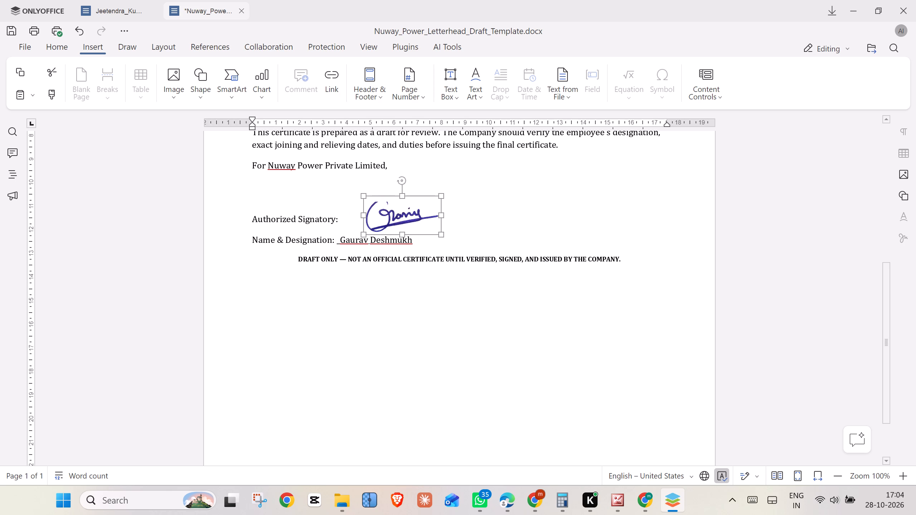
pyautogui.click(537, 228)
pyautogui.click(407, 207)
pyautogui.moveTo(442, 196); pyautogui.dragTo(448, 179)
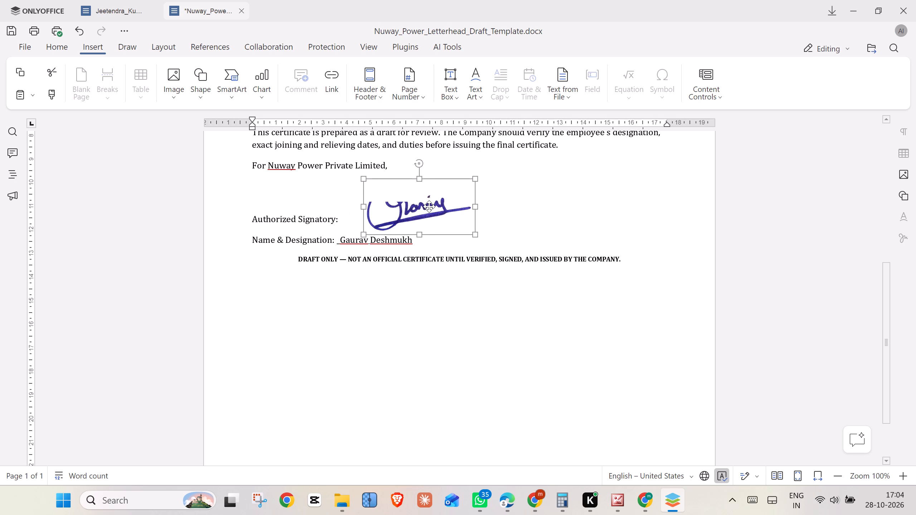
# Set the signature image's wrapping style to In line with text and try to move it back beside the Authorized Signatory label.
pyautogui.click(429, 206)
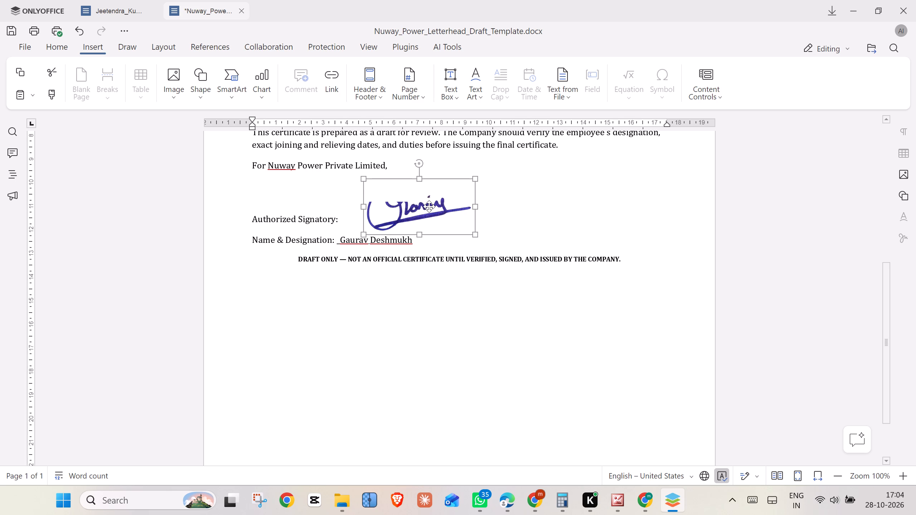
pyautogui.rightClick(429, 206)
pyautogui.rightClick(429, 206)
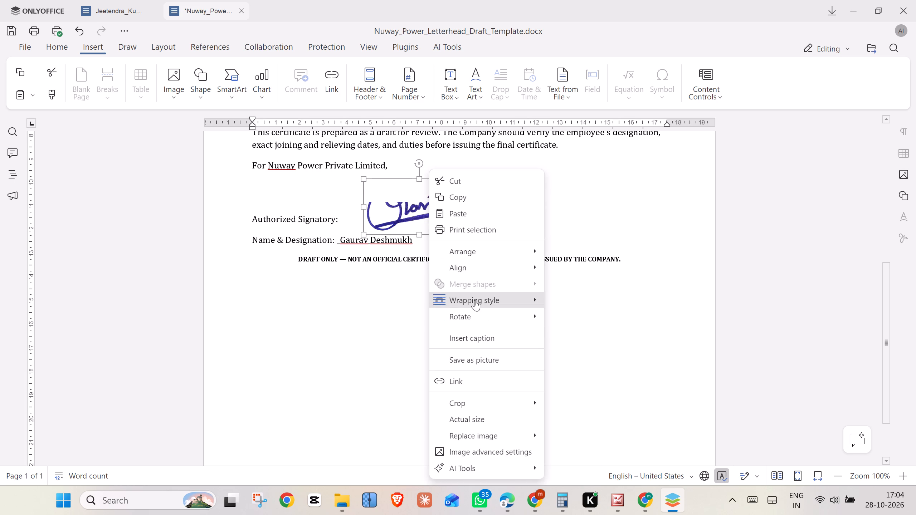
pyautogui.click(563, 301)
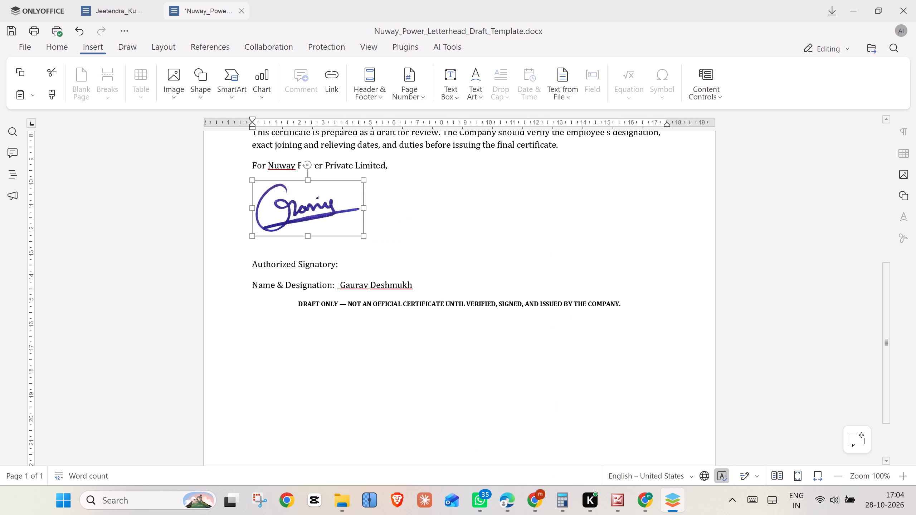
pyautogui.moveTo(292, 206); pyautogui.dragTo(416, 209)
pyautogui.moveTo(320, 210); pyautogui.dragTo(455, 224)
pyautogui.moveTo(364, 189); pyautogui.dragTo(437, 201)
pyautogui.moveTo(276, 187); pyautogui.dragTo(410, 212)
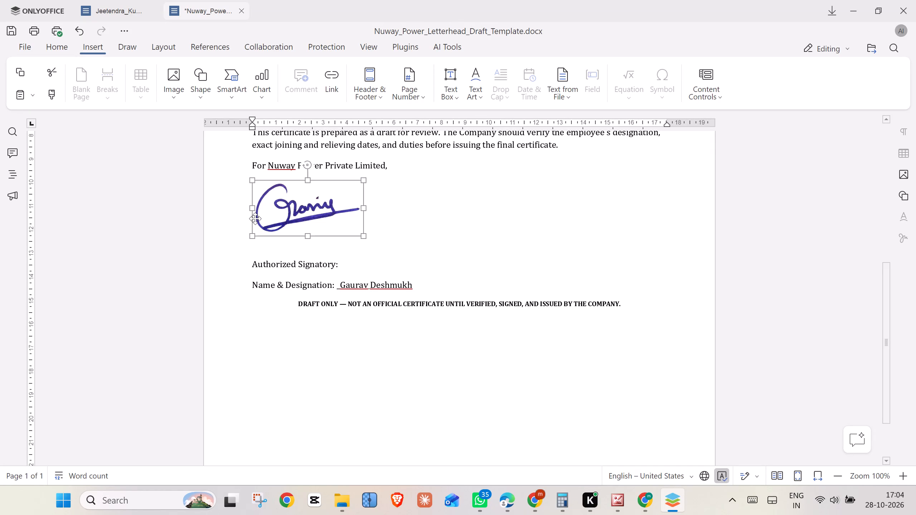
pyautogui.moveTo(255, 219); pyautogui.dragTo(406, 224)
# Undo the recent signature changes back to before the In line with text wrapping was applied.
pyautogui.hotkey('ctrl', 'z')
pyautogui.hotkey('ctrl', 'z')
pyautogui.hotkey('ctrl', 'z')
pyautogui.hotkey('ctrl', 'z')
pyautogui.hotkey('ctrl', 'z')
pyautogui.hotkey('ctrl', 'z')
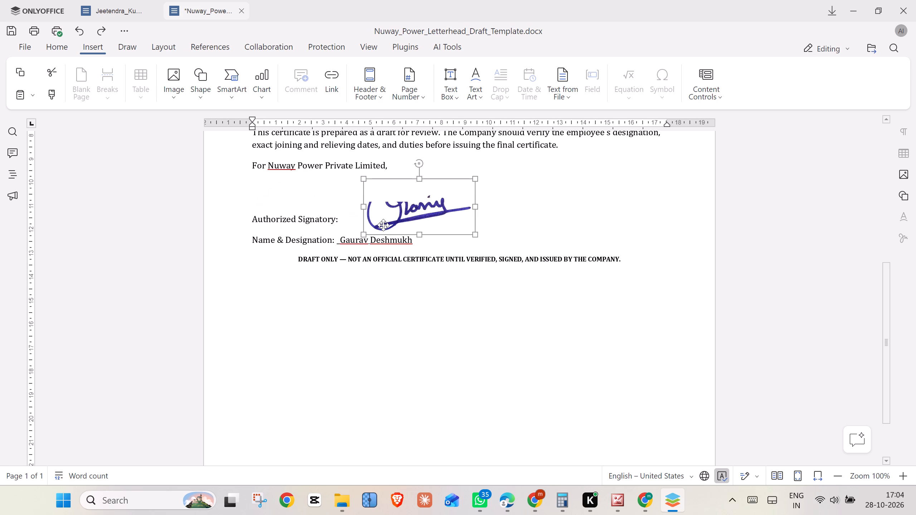
# Move the signature image to the blank area well beyond the Authorized Signatory label and shrink it proportionally to about two thirds.
pyautogui.moveTo(406, 210); pyautogui.dragTo(549, 210)
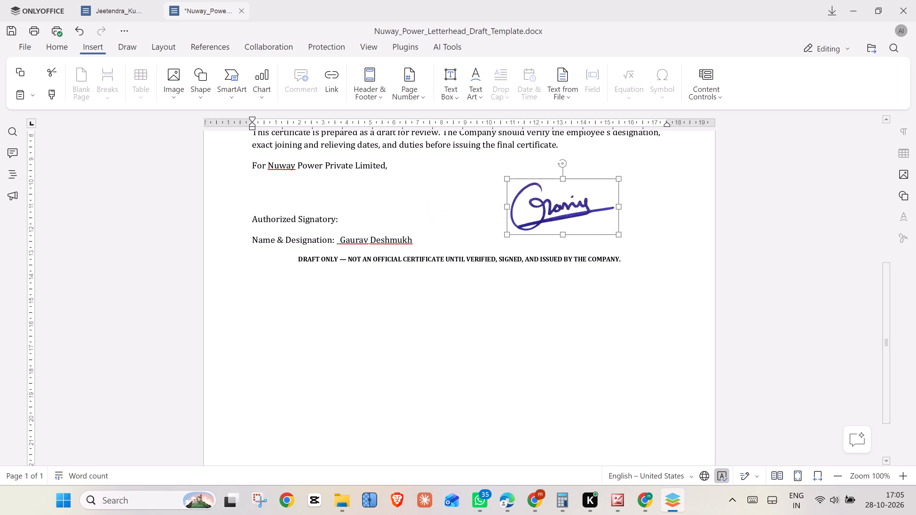
pyautogui.moveTo(579, 336); pyautogui.dragTo(575, 336)
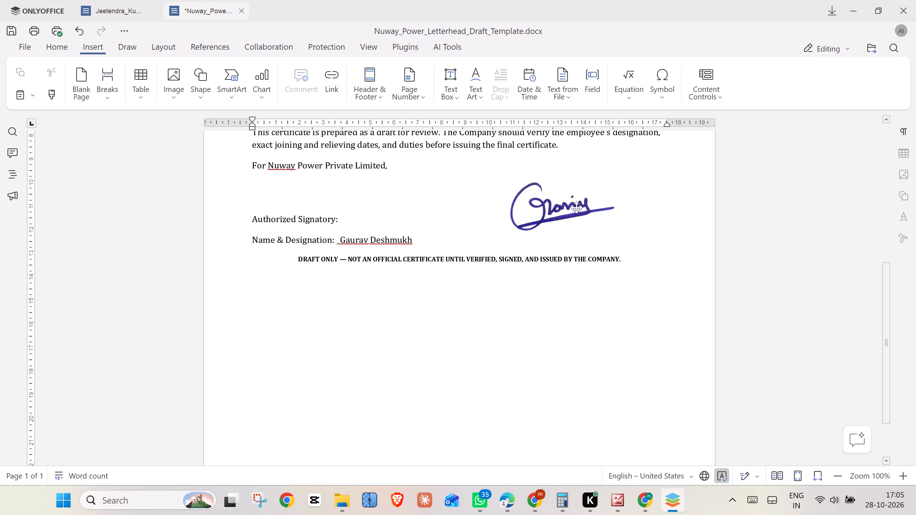
pyautogui.click(576, 207)
pyautogui.moveTo(620, 181); pyautogui.dragTo(584, 198)
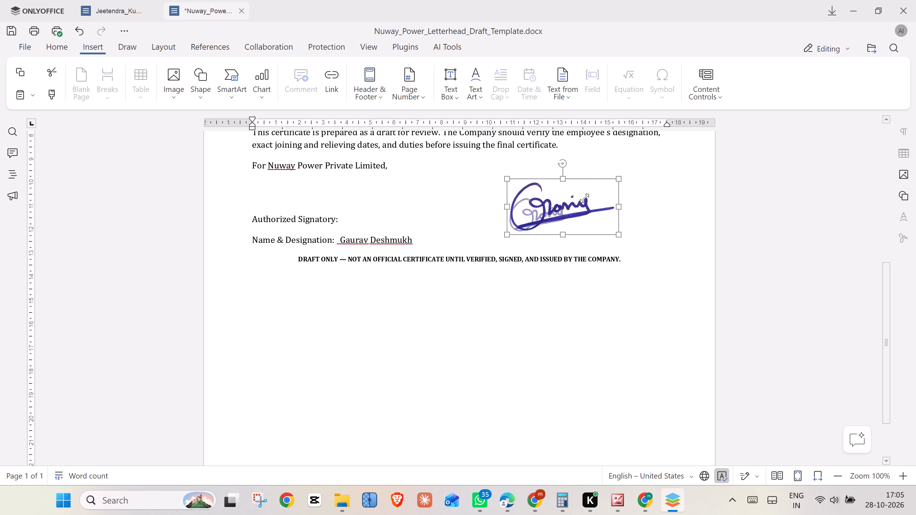
pyautogui.click(641, 219)
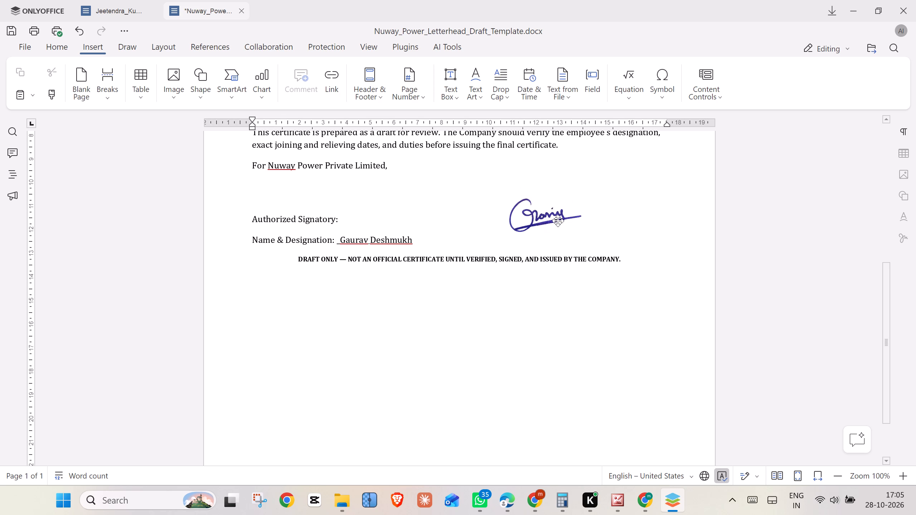
# Move the reduced signature image back beside the Authorized Signatory label.
pyautogui.moveTo(558, 220); pyautogui.dragTo(409, 204)
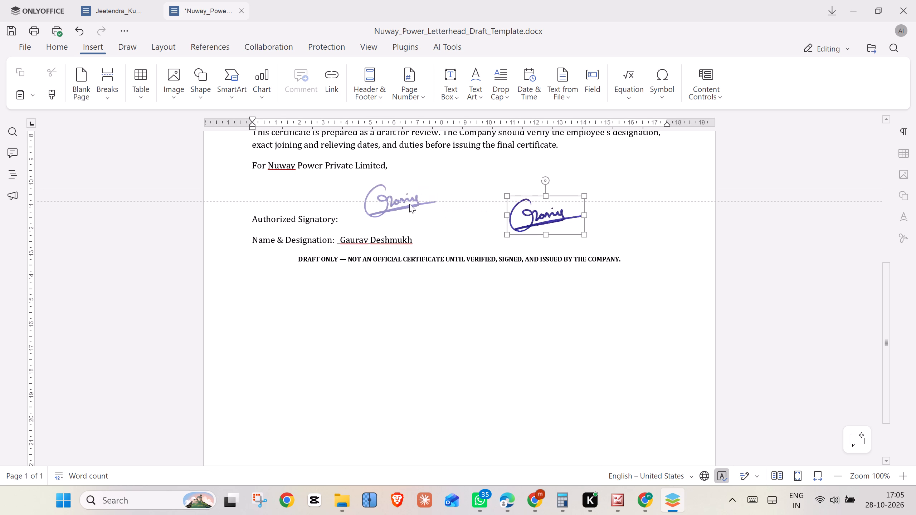
pyautogui.moveTo(409, 204); pyautogui.dragTo(400, 213)
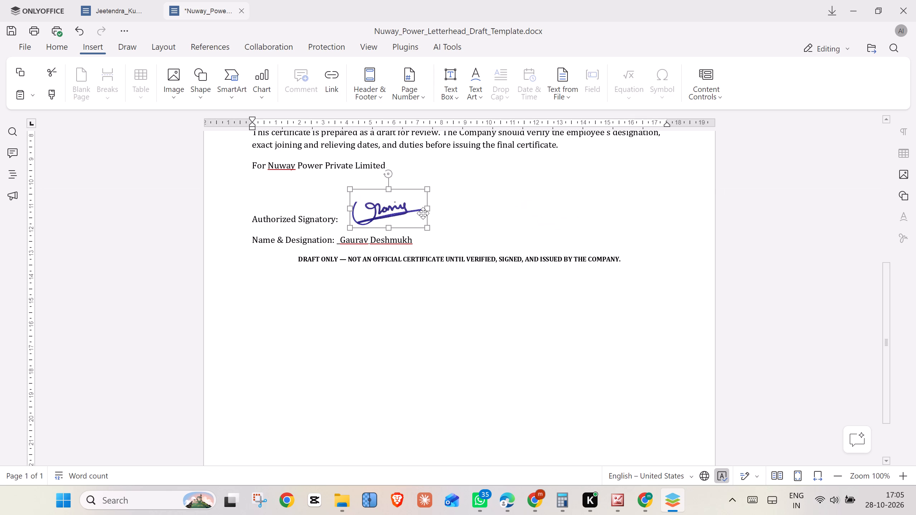
pyautogui.click(455, 213)
# Insert an empty line after "For Nuway Power Private Limited,".
pyautogui.click(421, 167)
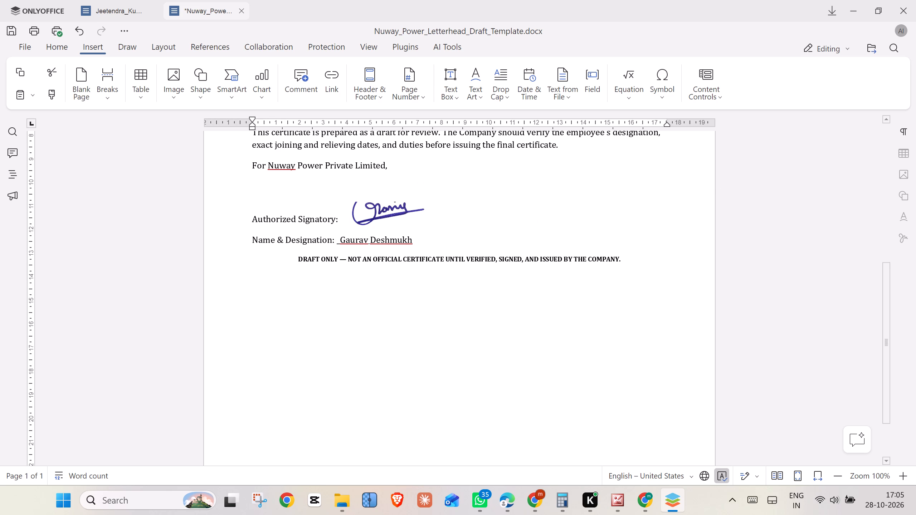
pyautogui.press('Return')
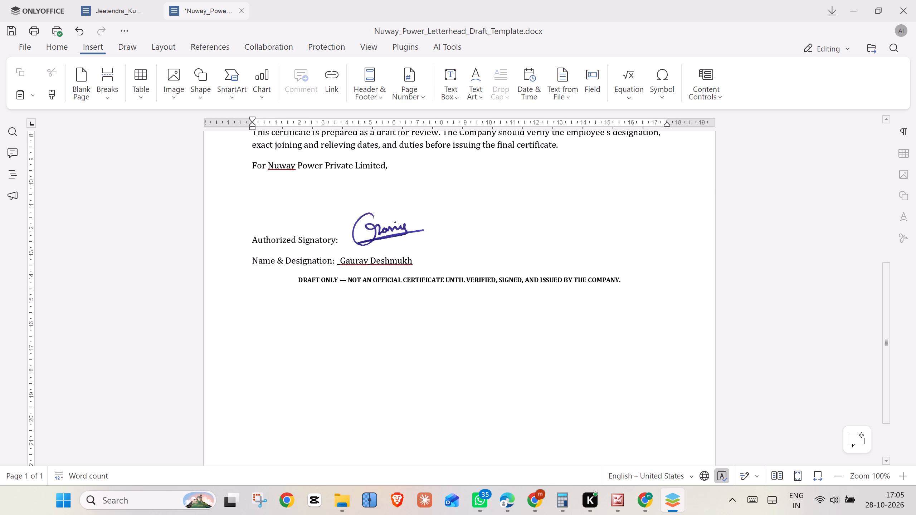
pyautogui.click(473, 372)
# Nudge the signature image slightly down to line up with the Authorized Signatory label, and check its placement on the page.
pyautogui.click(389, 239)
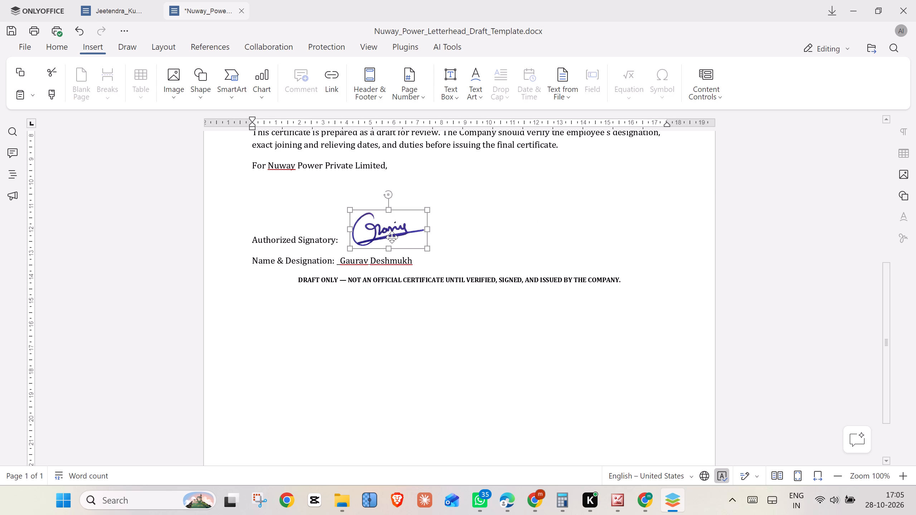
pyautogui.moveTo(396, 231); pyautogui.dragTo(395, 233)
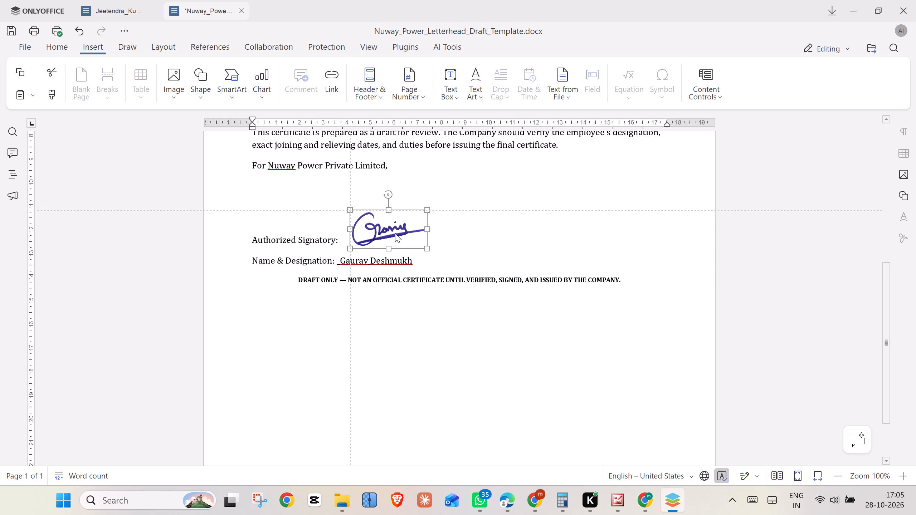
pyautogui.moveTo(395, 233); pyautogui.dragTo(395, 235)
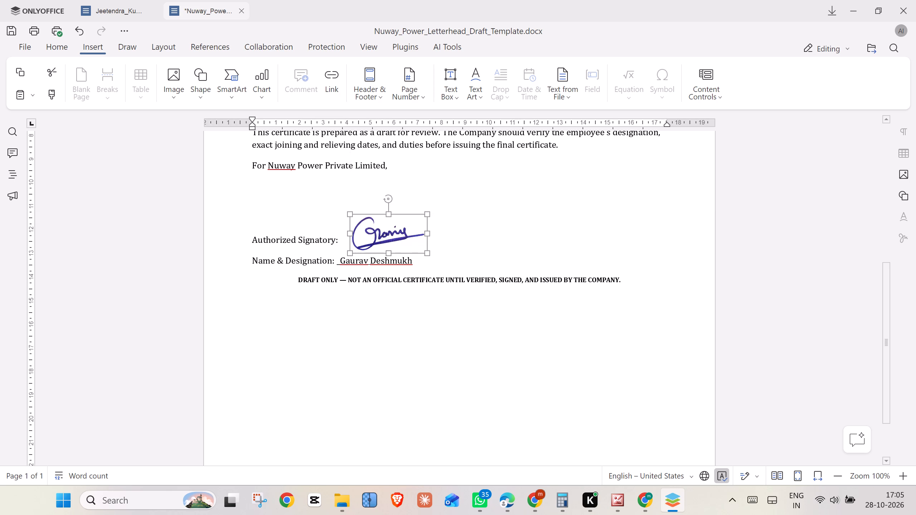
pyautogui.click(462, 234)
pyautogui.scroll(-4, 465, 234)
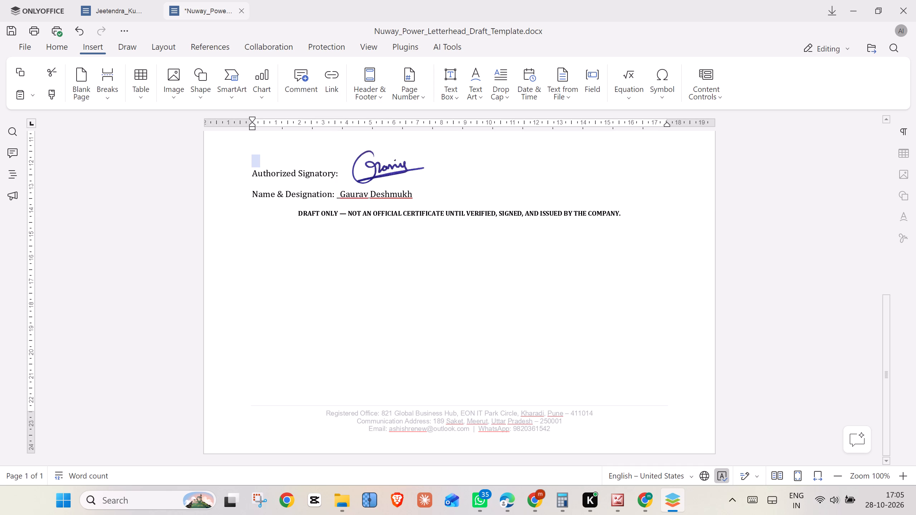
pyautogui.scroll(1, 513, 245)
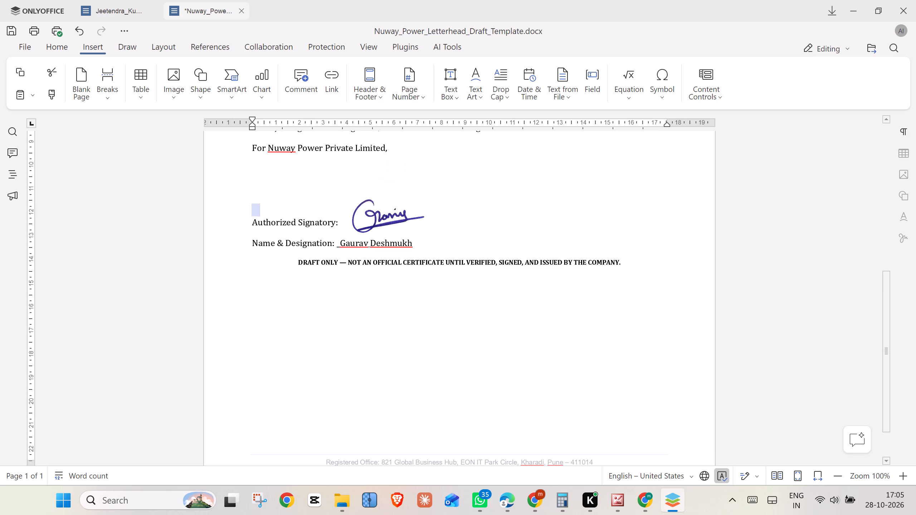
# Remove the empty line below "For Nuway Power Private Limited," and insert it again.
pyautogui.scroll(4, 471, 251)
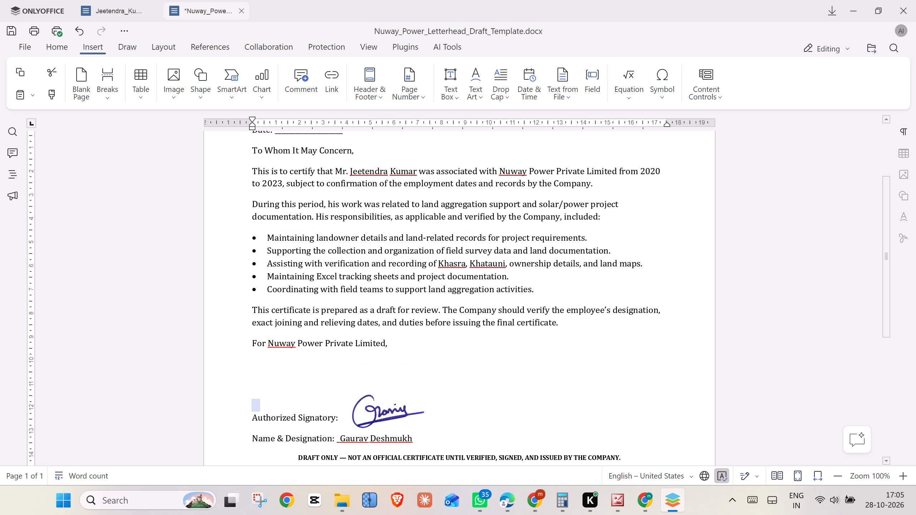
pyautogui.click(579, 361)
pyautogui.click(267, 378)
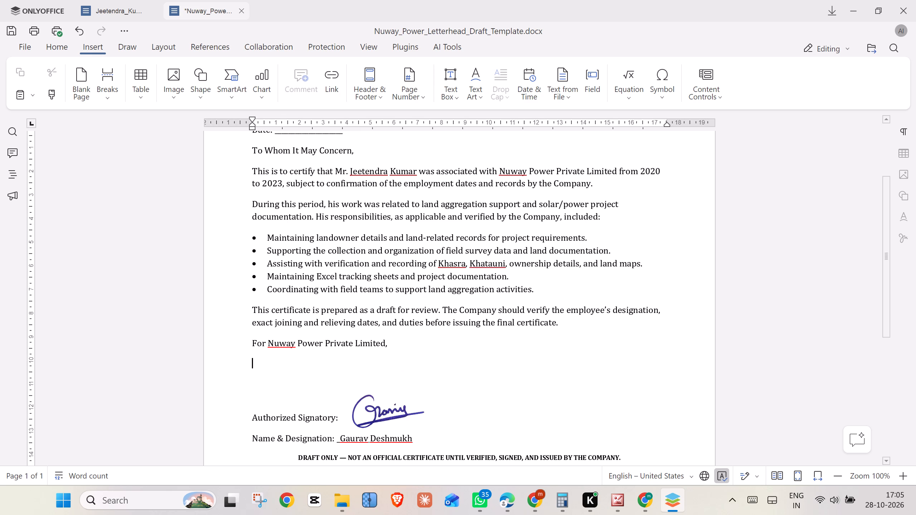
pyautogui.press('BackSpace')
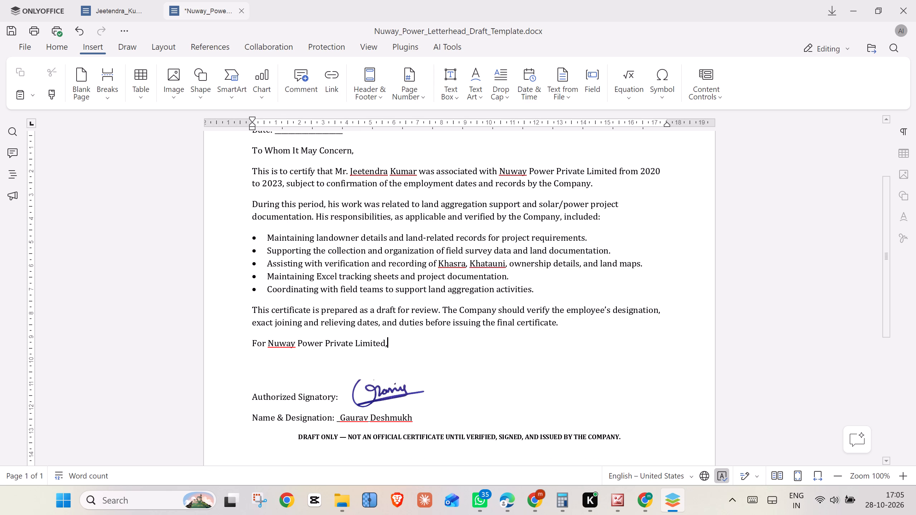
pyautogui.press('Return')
# Set the signature image's wrapping style to In front of text.
pyautogui.click(363, 425)
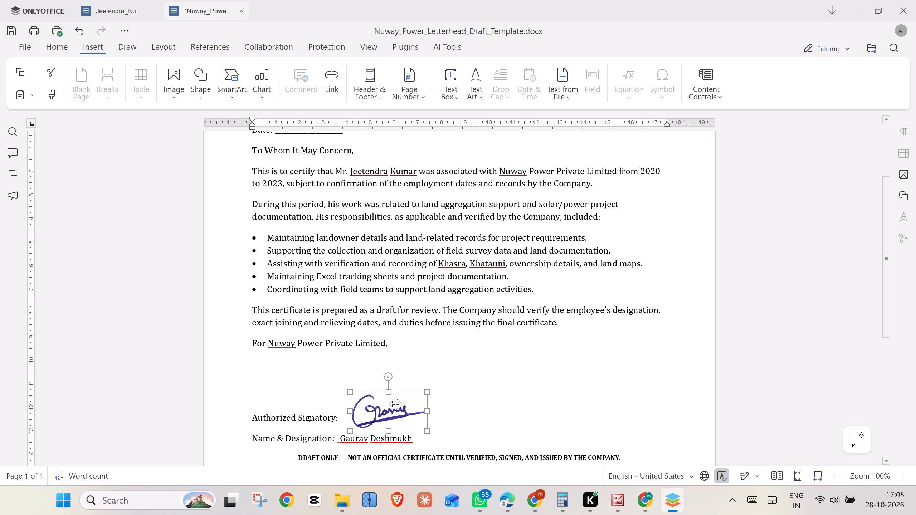
pyautogui.rightClick(397, 402)
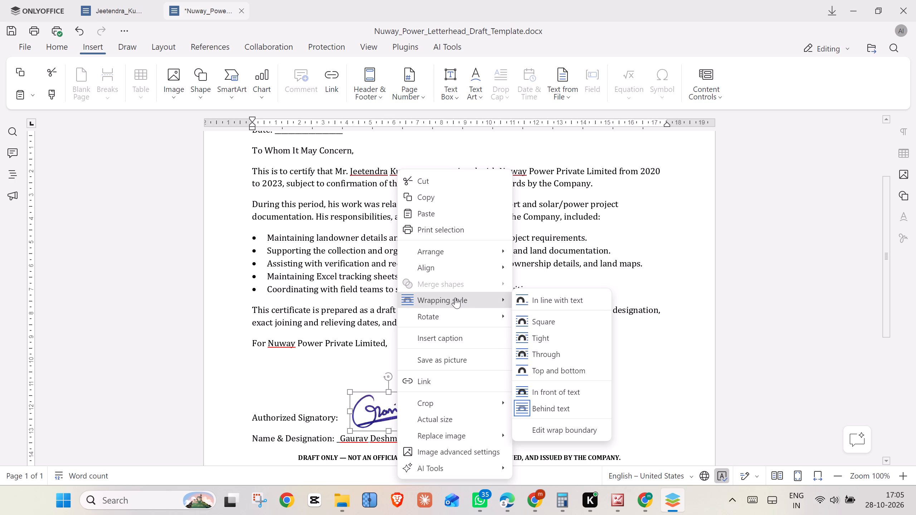
pyautogui.click(555, 387)
# Delete the two empty lines between "For Nuway Power Private Limited," and the Authorized Signatory label.
pyautogui.click(454, 396)
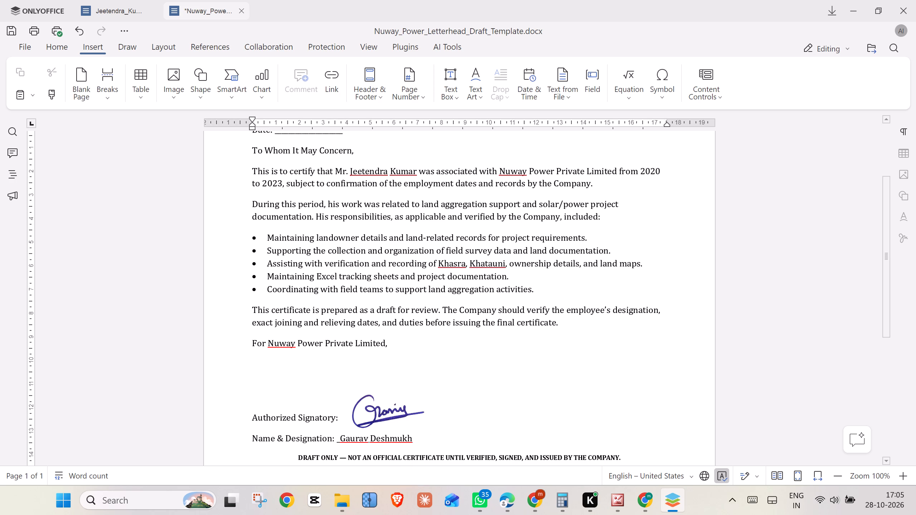
pyautogui.press('BackSpace')
pyautogui.press('BackSpace')
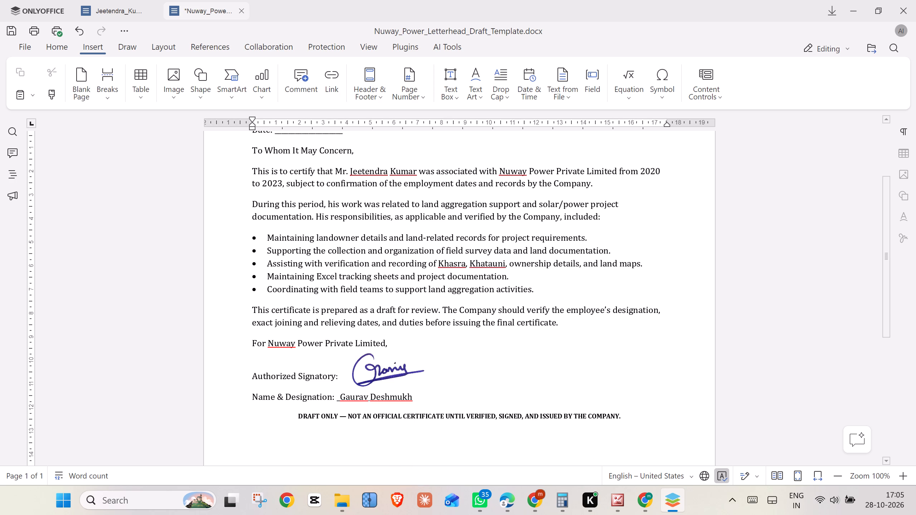
pyautogui.click(583, 378)
pyautogui.click(532, 365)
# Insert an empty line after the Name & Designation line, above the DRAFT ONLY disclaimer.
pyautogui.scroll(6, 532, 365)
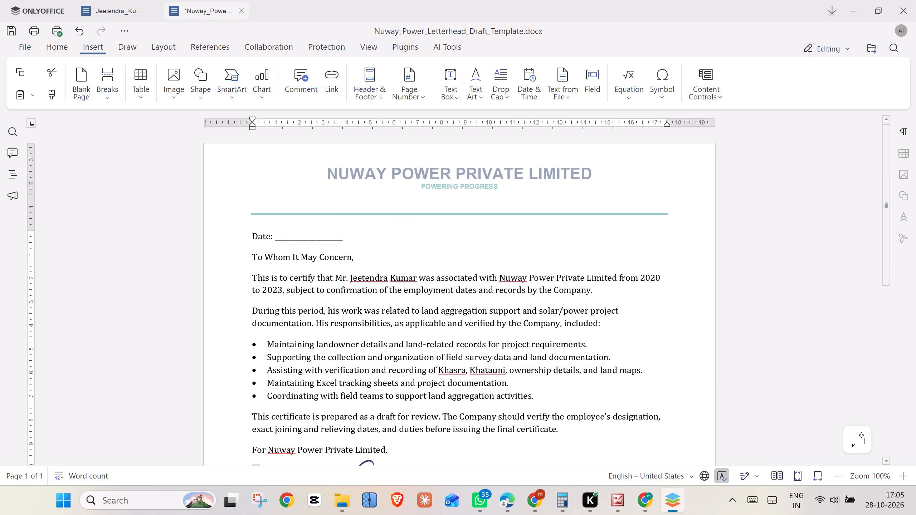
pyautogui.scroll(-7, 532, 365)
pyautogui.scroll(1, 532, 365)
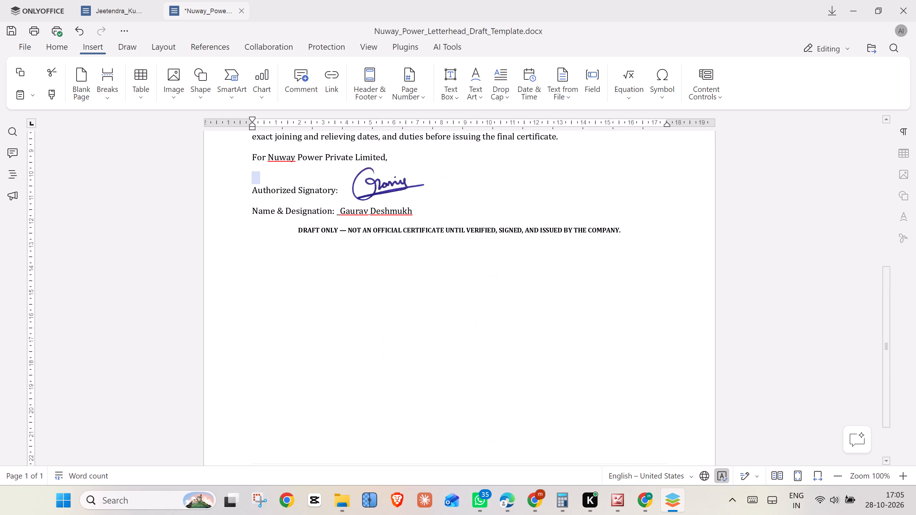
pyautogui.click(443, 202)
pyautogui.click(436, 215)
pyautogui.press('Return')
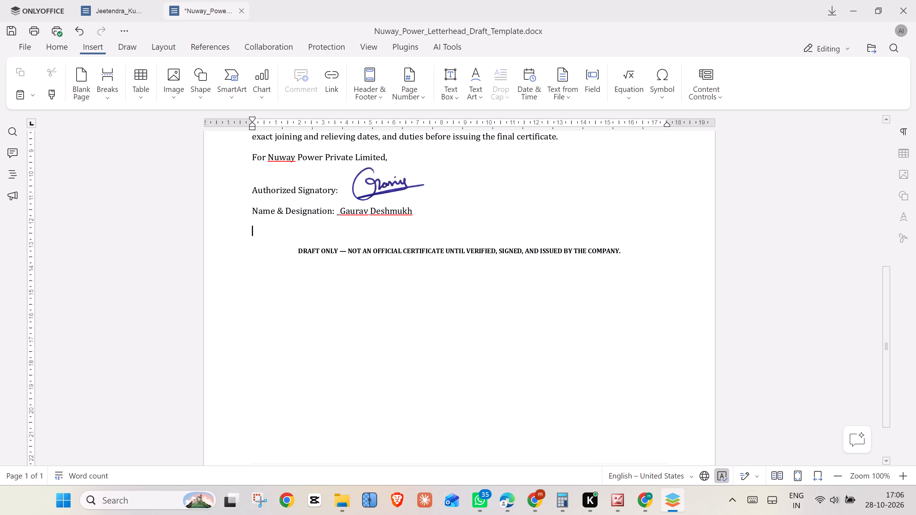
pyautogui.scroll(1, 468, 357)
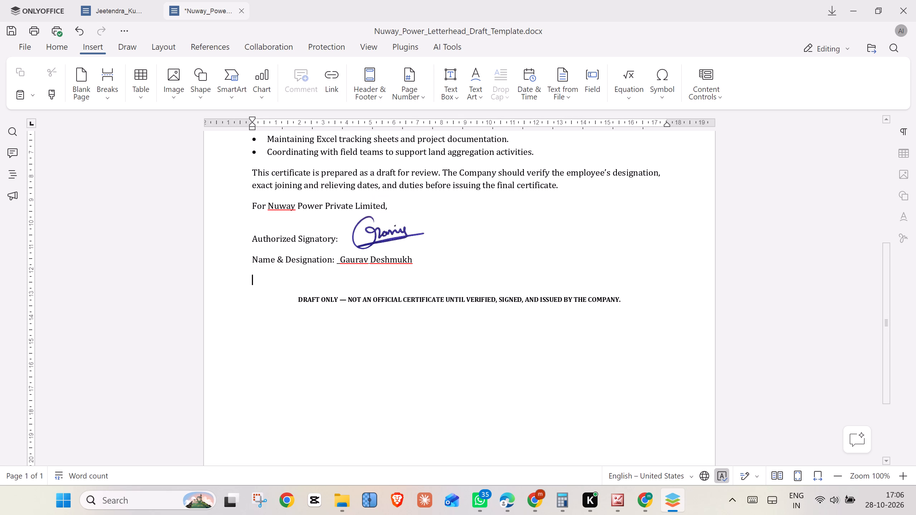
pyautogui.moveTo(289, 301); pyautogui.dragTo(631, 300)
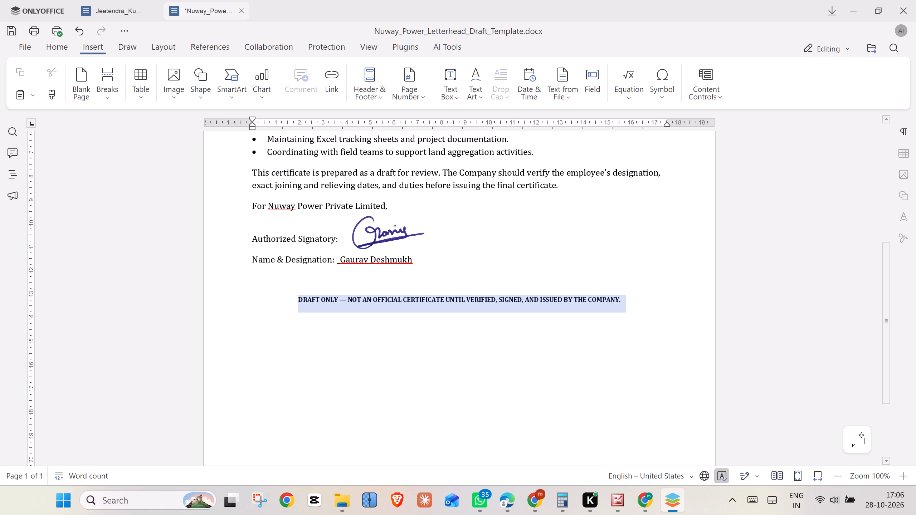
pyautogui.moveTo(631, 300); pyautogui.dragTo(630, 301)
pyautogui.rightClick(556, 312)
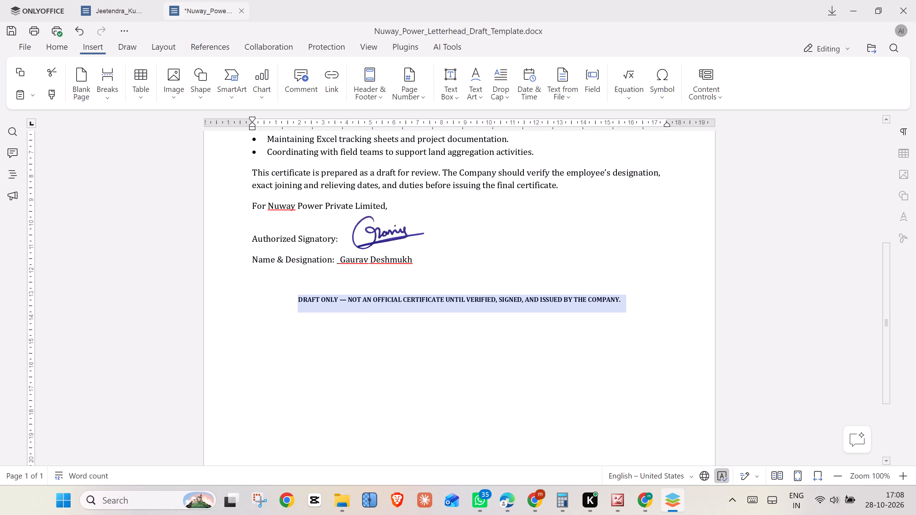
pyautogui.press('BackSpace')
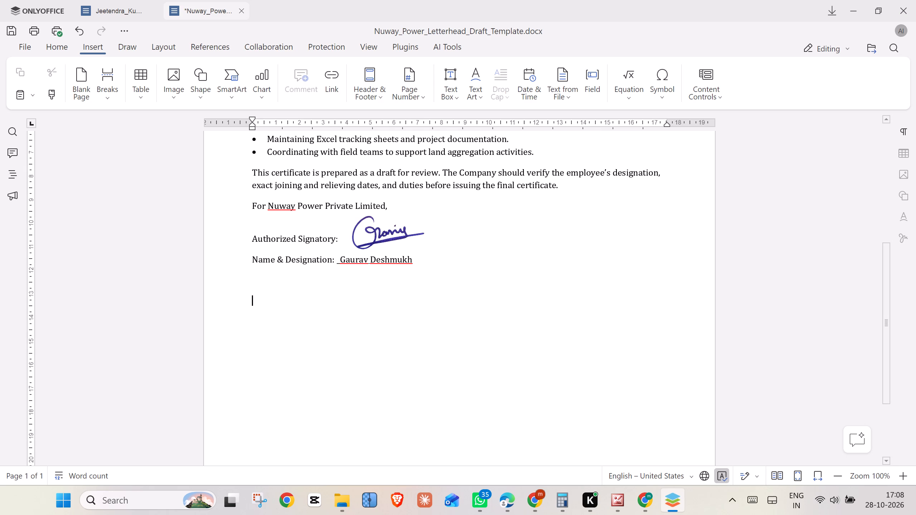
# Copy the Nuway Power employment dates, 11 Dec 2020 – 01 Sep 2023, from Professional Experience in the open résumé document.
pyautogui.scroll(3, 643, 304)
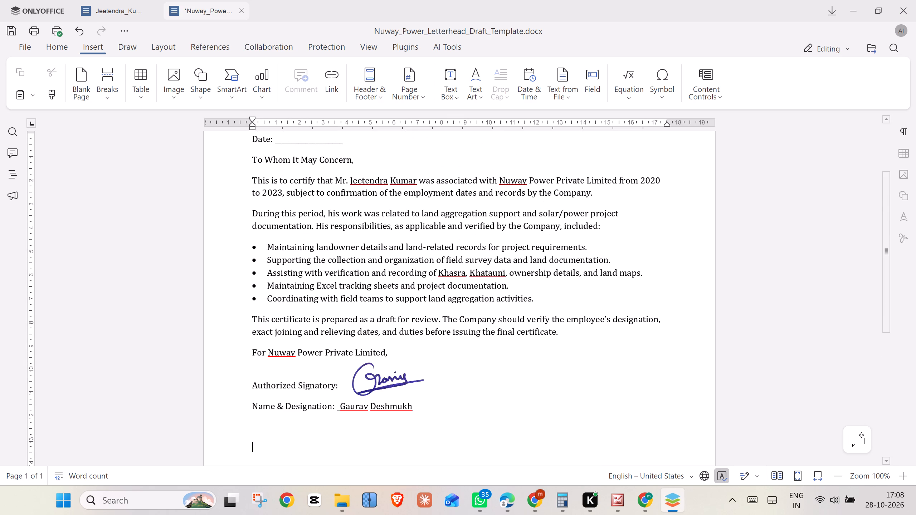
pyautogui.scroll(2, 652, 306)
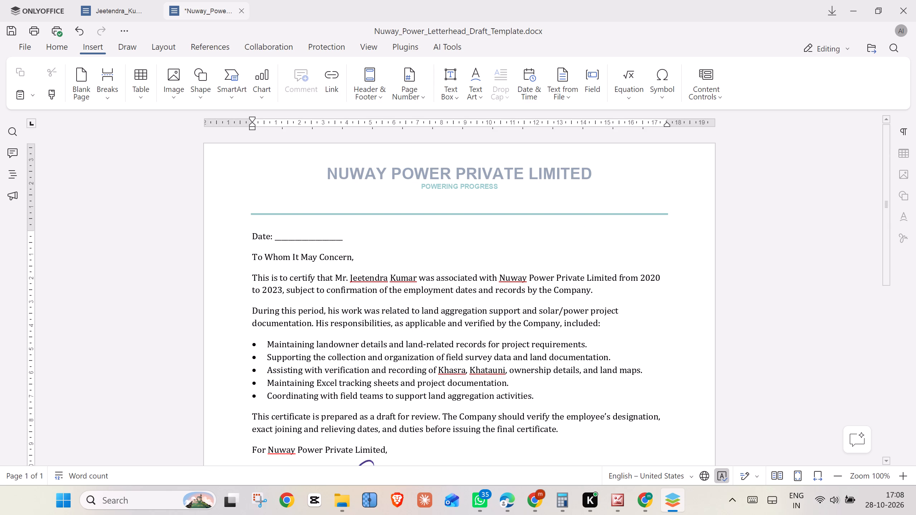
pyautogui.scroll(-1, 476, 364)
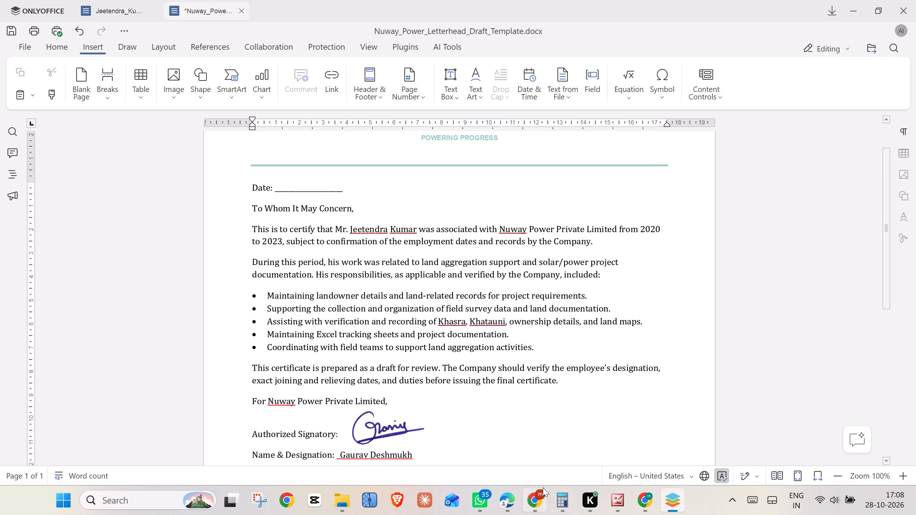
pyautogui.click(678, 511)
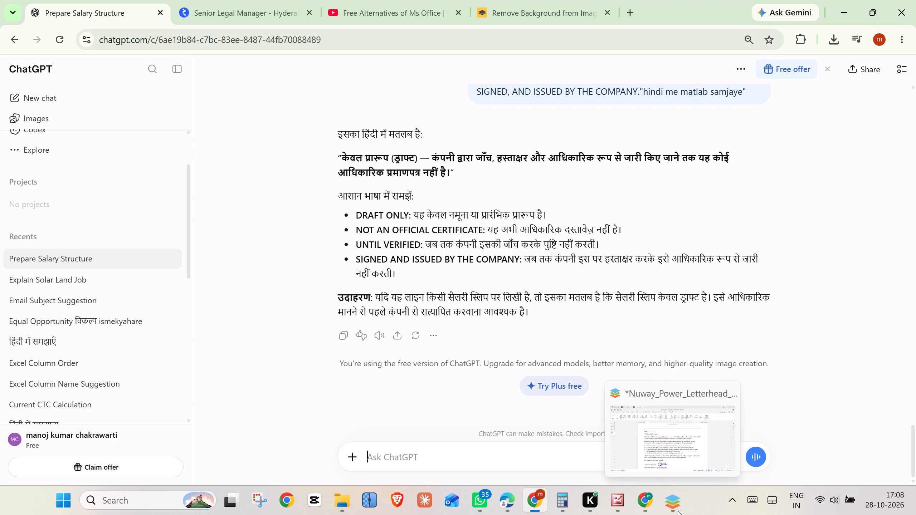
pyautogui.click(678, 511)
pyautogui.click(111, 3)
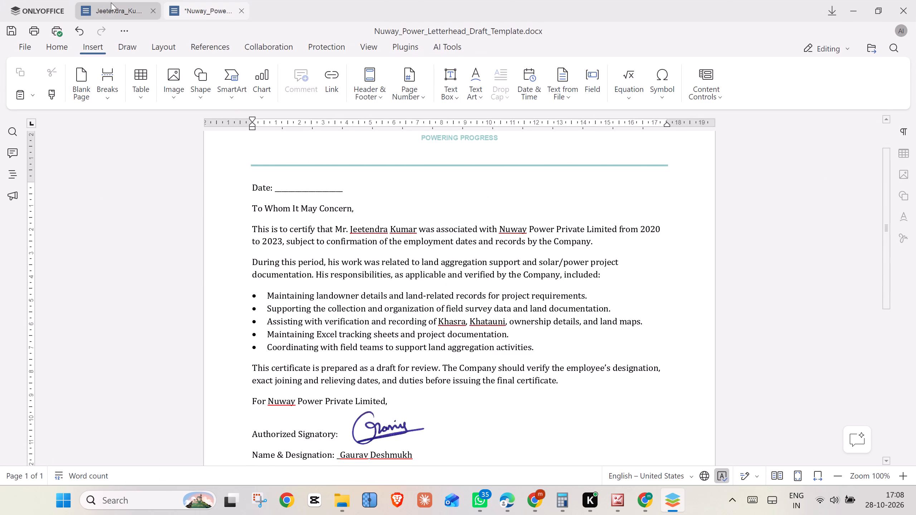
pyautogui.scroll(7, 340, 279)
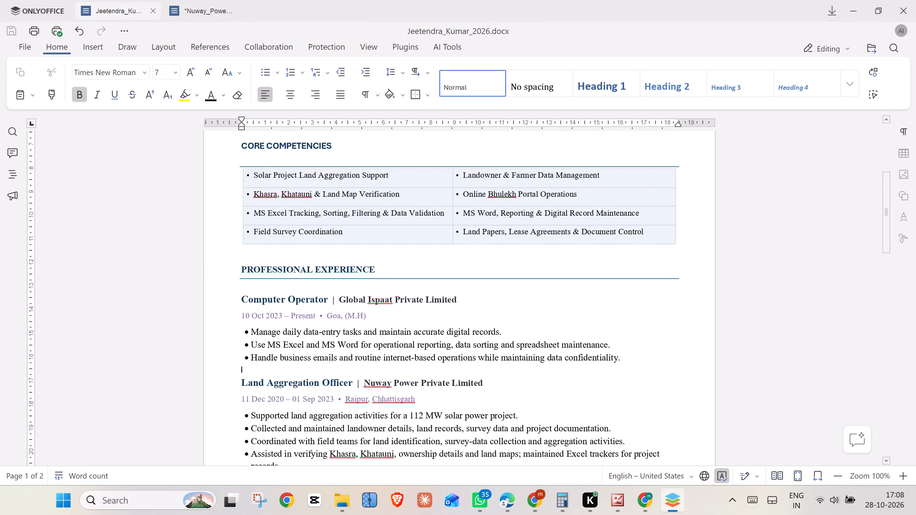
pyautogui.scroll(-1, 341, 280)
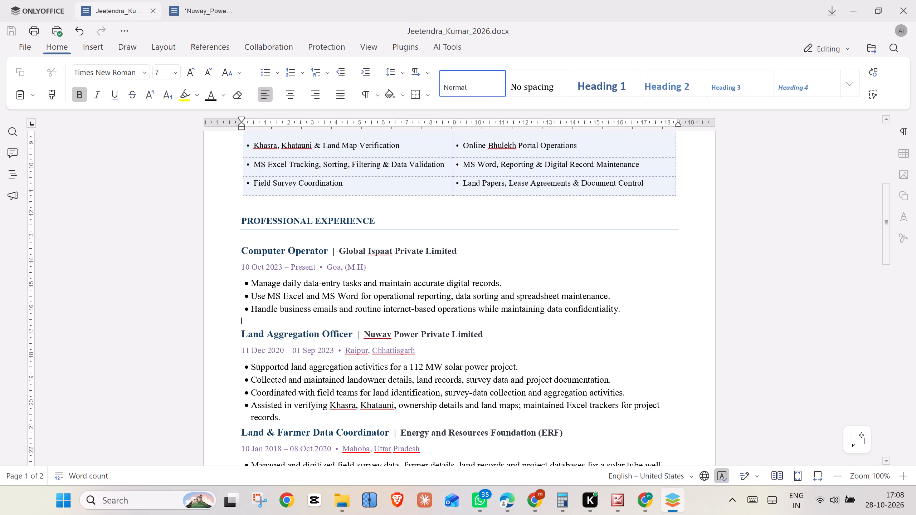
pyautogui.moveTo(240, 350); pyautogui.dragTo(312, 351)
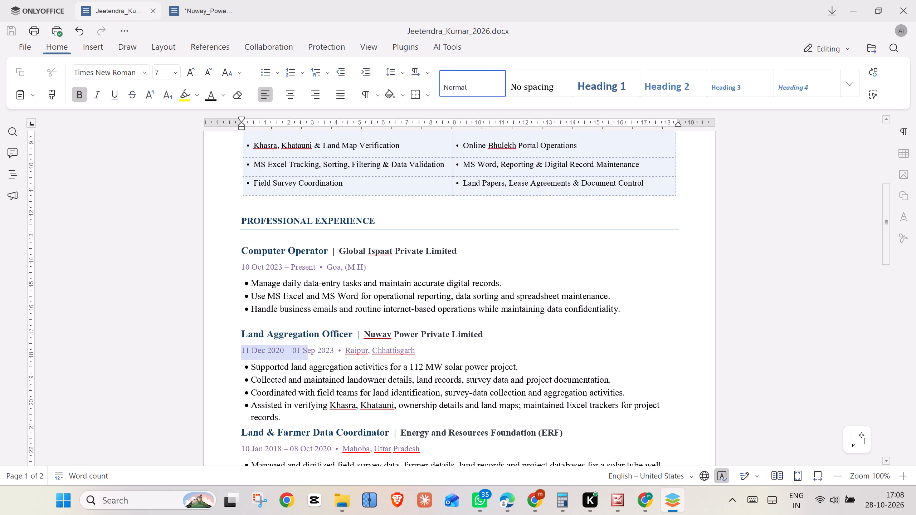
pyautogui.moveTo(312, 351); pyautogui.dragTo(331, 354)
pyautogui.moveTo(331, 354); pyautogui.dragTo(331, 354)
pyautogui.moveTo(331, 354); pyautogui.dragTo(332, 354)
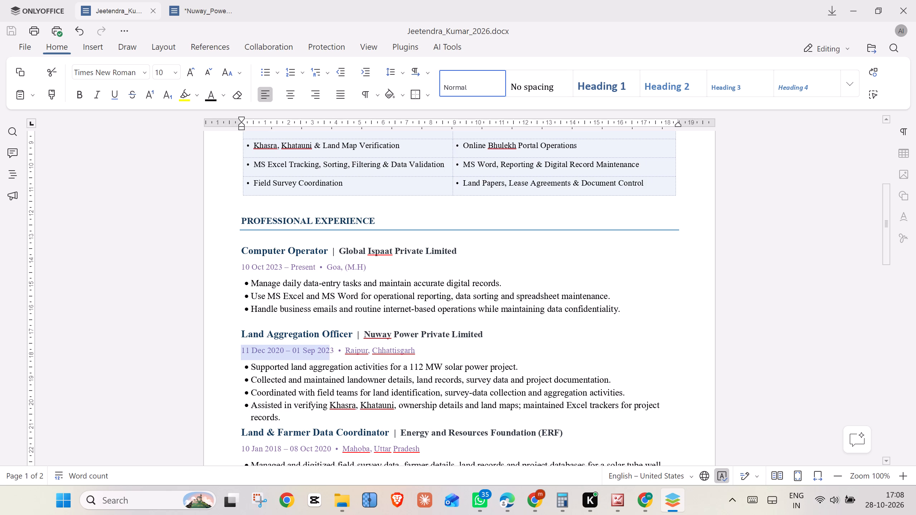
pyautogui.click(242, 351)
pyautogui.moveTo(242, 351); pyautogui.dragTo(313, 352)
pyautogui.moveTo(313, 352); pyautogui.dragTo(333, 354)
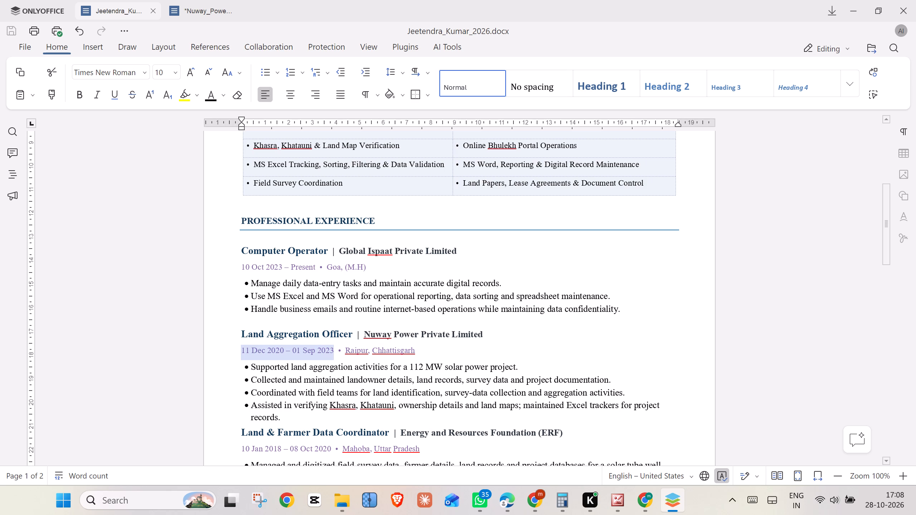
pyautogui.hotkey('ctrl', 'c')
# Paste the copied employment period, 11 Dec 2020 – 01 Sep 2023, after the Date blank in the Nuway Power letter.
pyautogui.click(674, 469)
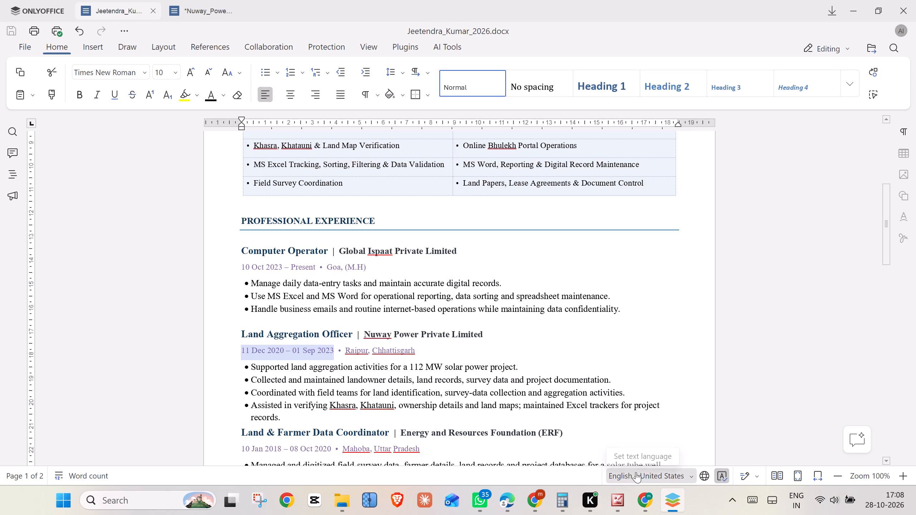
pyautogui.click(204, 11)
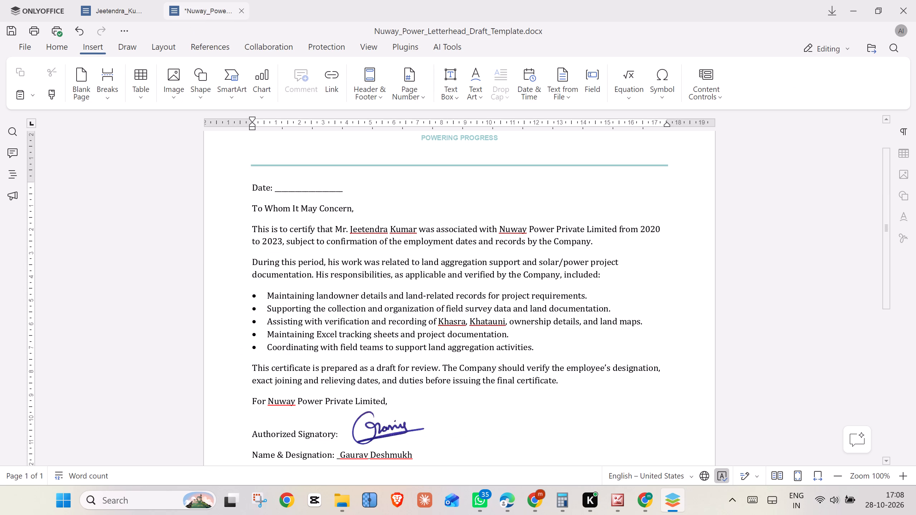
pyautogui.click(378, 188)
pyautogui.hotkey('ctrl', 'v')
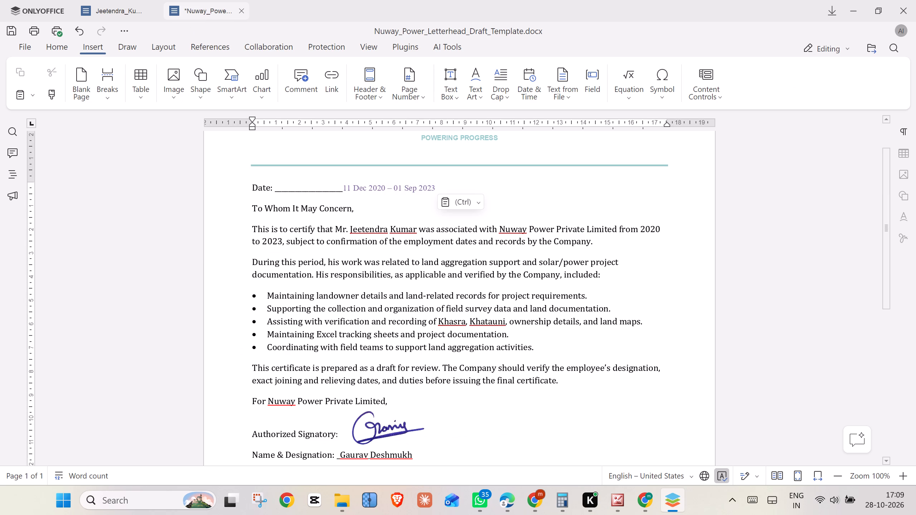
# Copy 11 Dec 2020 from the Date line and paste it over 2020 in the letter's first paragraph.
pyautogui.moveTo(342, 188); pyautogui.dragTo(344, 188)
pyautogui.moveTo(344, 188); pyautogui.dragTo(382, 193)
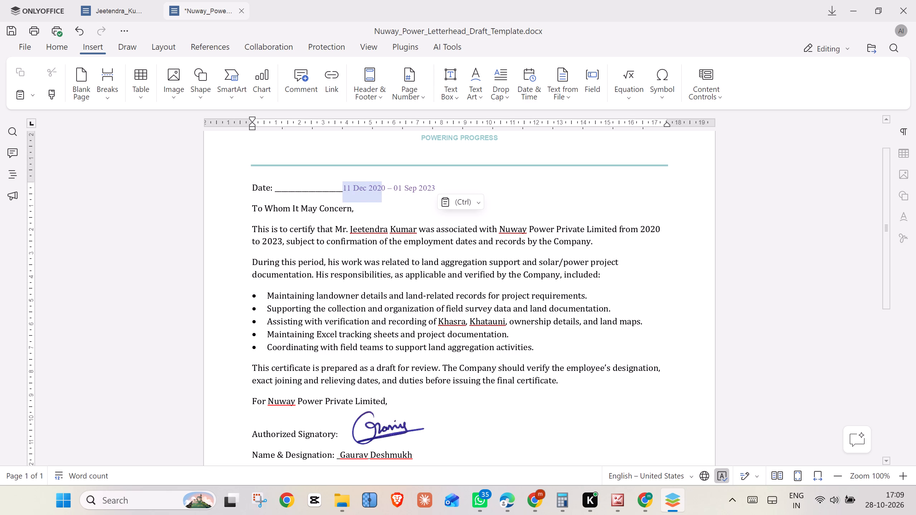
pyautogui.moveTo(382, 193); pyautogui.dragTo(385, 195)
pyautogui.hotkey('ctrl', 'c')
pyautogui.moveTo(639, 234); pyautogui.dragTo(662, 230)
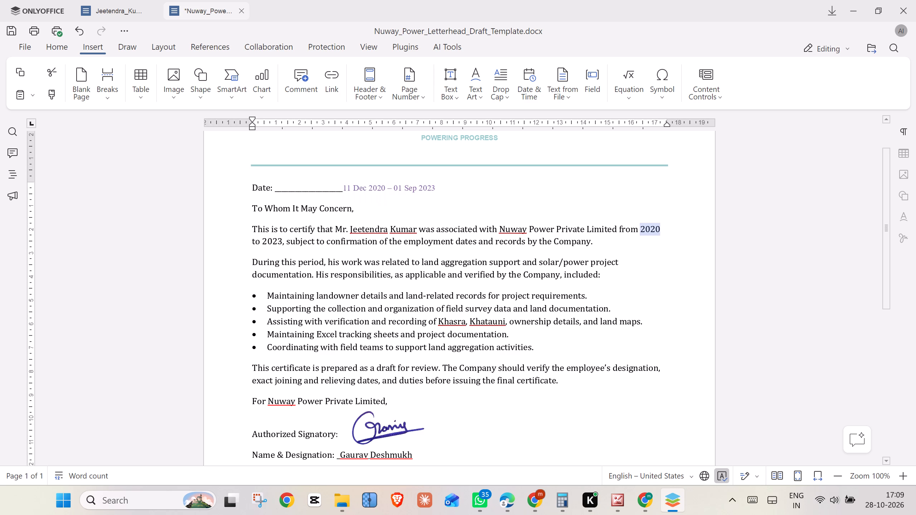
pyautogui.hotkey('ctrl', 'v')
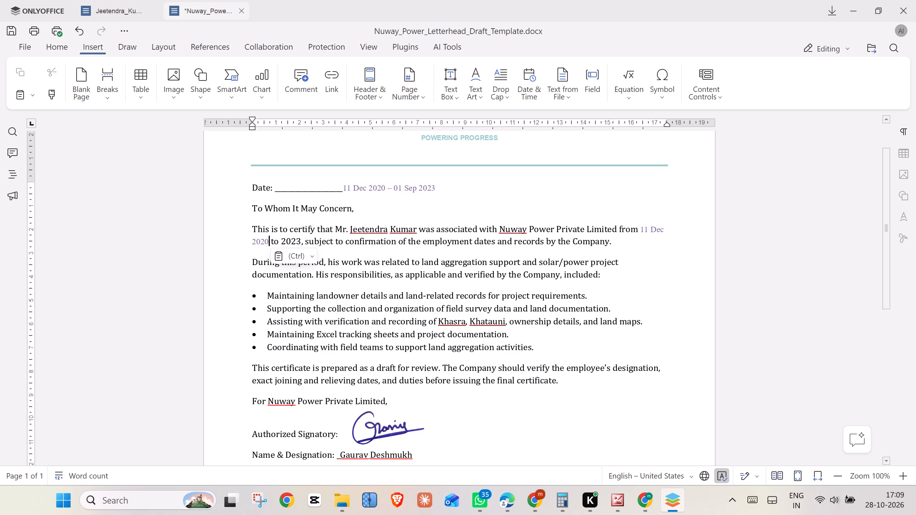
# Copy 01 Sep 2023 from the Date line and paste it over 2023 in the letter's first paragraph.
pyautogui.moveTo(393, 188); pyautogui.dragTo(453, 190)
pyautogui.hotkey('ctrl', 'c')
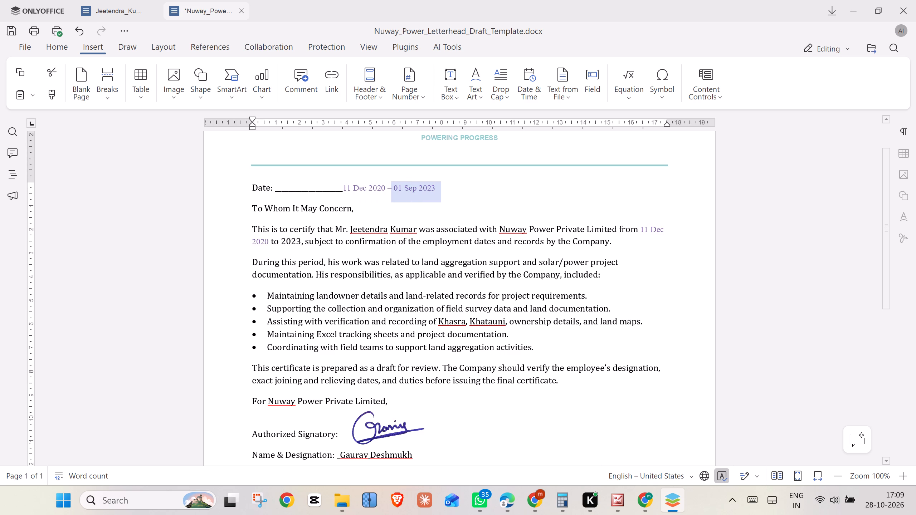
pyautogui.moveTo(282, 241); pyautogui.dragTo(302, 237)
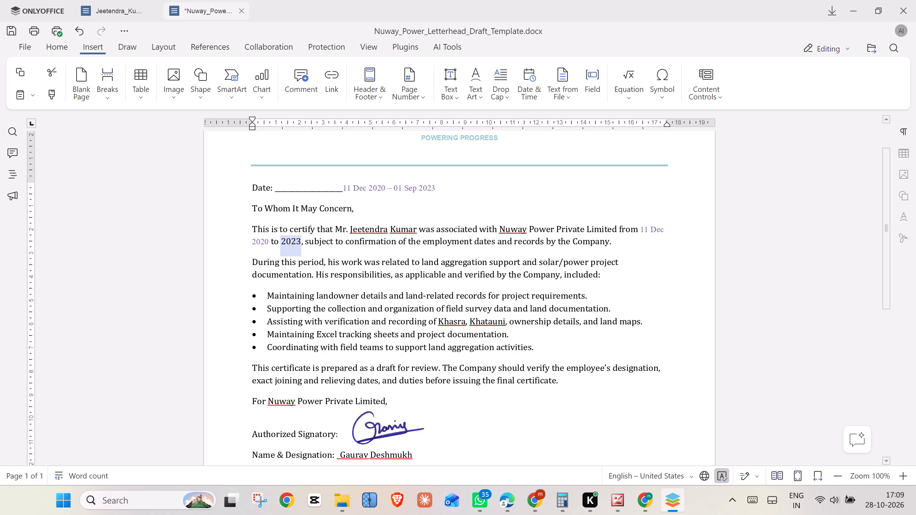
pyautogui.moveTo(302, 237); pyautogui.dragTo(302, 237)
pyautogui.hotkey('ctrl', 'v')
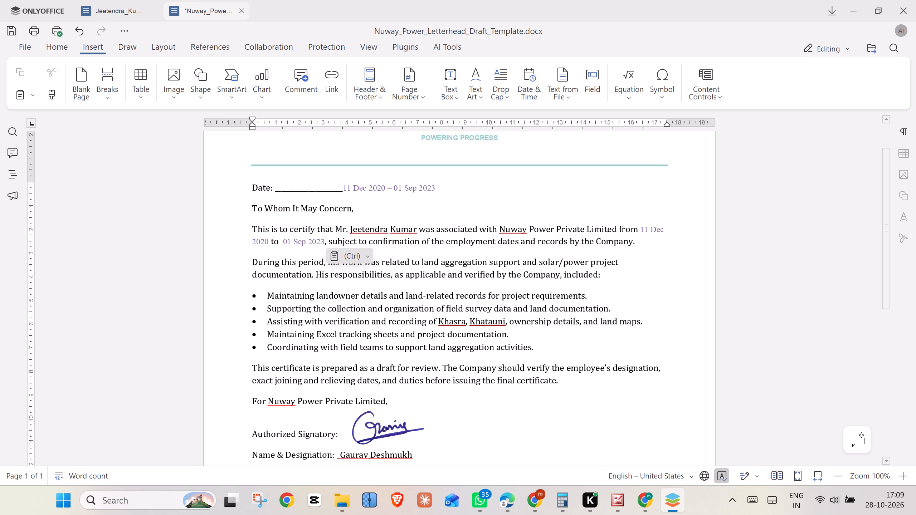
# Copy the body text formatting from "Power" onto the dates 11 Dec 2020 to 01 Sep 2023 in the first paragraph.
pyautogui.moveTo(545, 231); pyautogui.dragTo(557, 229)
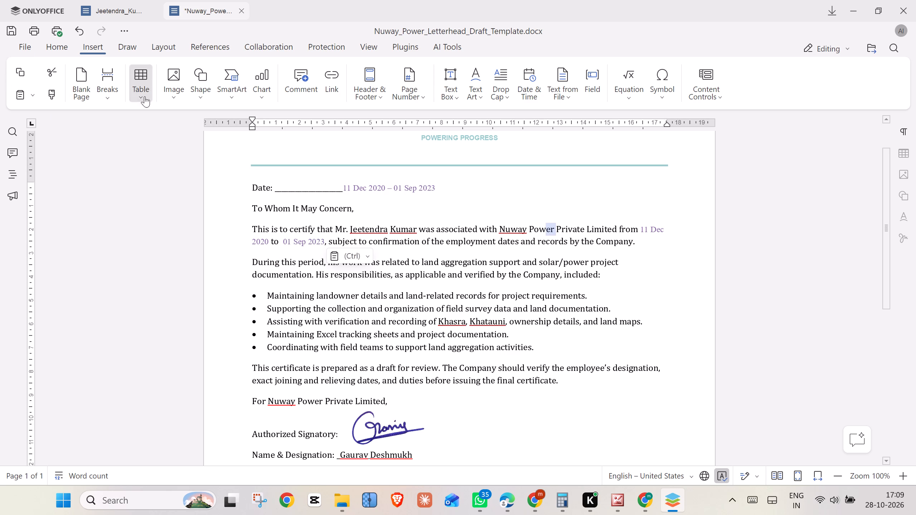
pyautogui.click(52, 96)
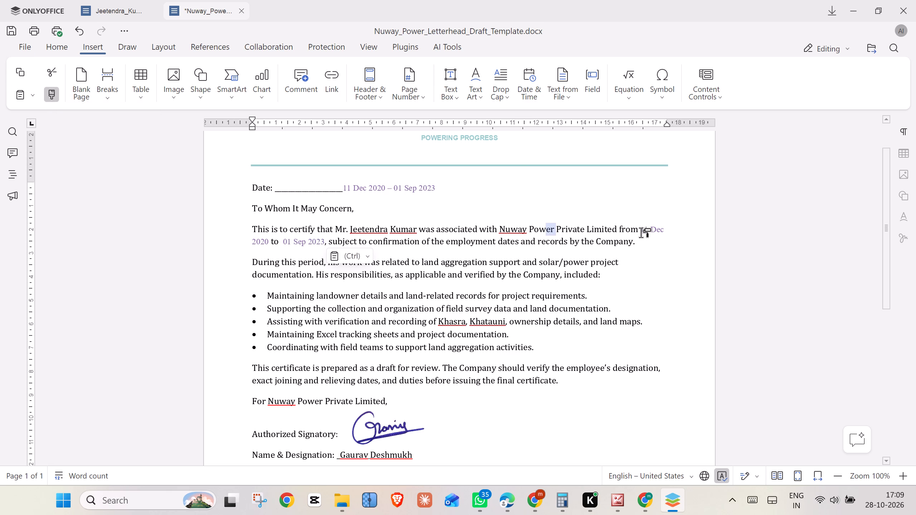
pyautogui.moveTo(640, 226); pyautogui.dragTo(640, 225)
pyautogui.moveTo(640, 225); pyautogui.dragTo(661, 246)
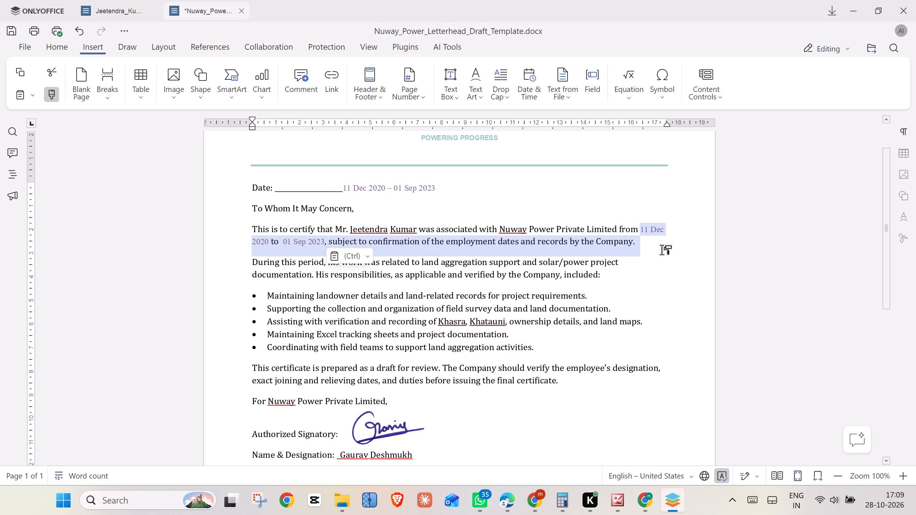
pyautogui.moveTo(661, 246); pyautogui.dragTo(325, 240)
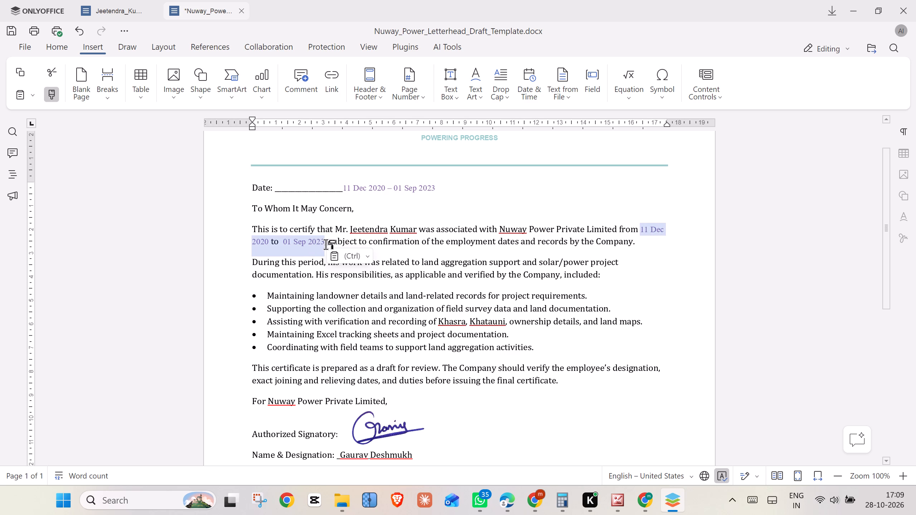
pyautogui.moveTo(325, 240); pyautogui.dragTo(324, 240)
pyautogui.click(682, 274)
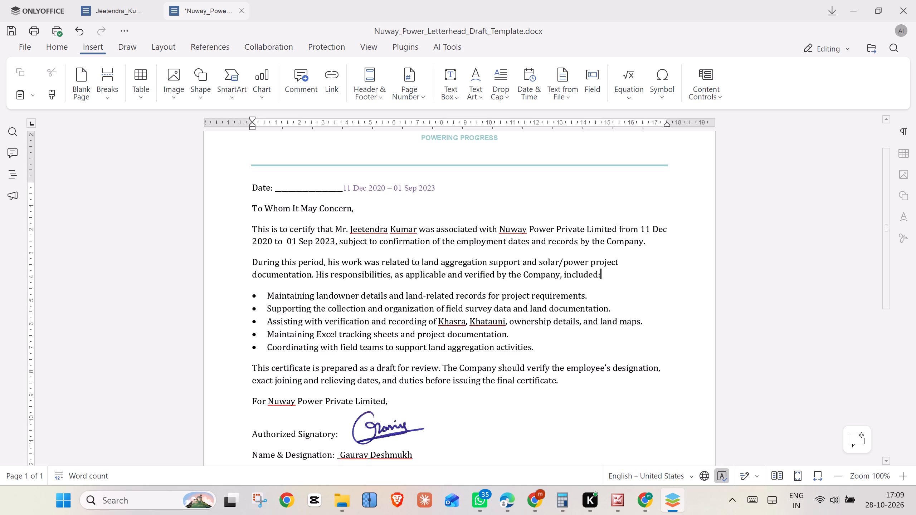
# Delete the pasted employment period from the Date line, leaving only the underscore blank.
pyautogui.click(439, 186)
pyautogui.press('BackSpace')
pyautogui.press('BackSpace')
pyautogui.press('BackSpace')
pyautogui.press('BackSpace')
pyautogui.press('BackSpace')
pyautogui.press('BackSpace')
pyautogui.press('BackSpace')
pyautogui.press('BackSpace')
pyautogui.press('BackSpace')
pyautogui.press('BackSpace')
pyautogui.press('BackSpace')
pyautogui.press('BackSpace')
pyautogui.press('BackSpace')
pyautogui.press('BackSpace')
pyautogui.press('BackSpace')
pyautogui.press('BackSpace')
pyautogui.press('BackSpace')
pyautogui.press('BackSpace')
pyautogui.press('BackSpace')
pyautogui.press('BackSpace')
pyautogui.press('BackSpace')
pyautogui.press('BackSpace')
pyautogui.press('BackSpace')
pyautogui.press('BackSpace')
pyautogui.press('BackSpace')
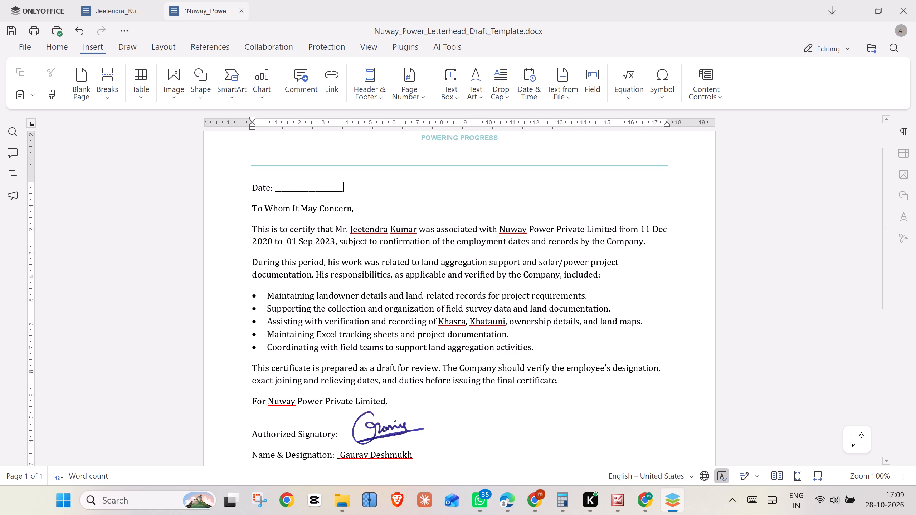
# Enter 02 Oct 2023 within the underscore blank on the Date line.
pyautogui.click(282, 187)
pyautogui.press('2')
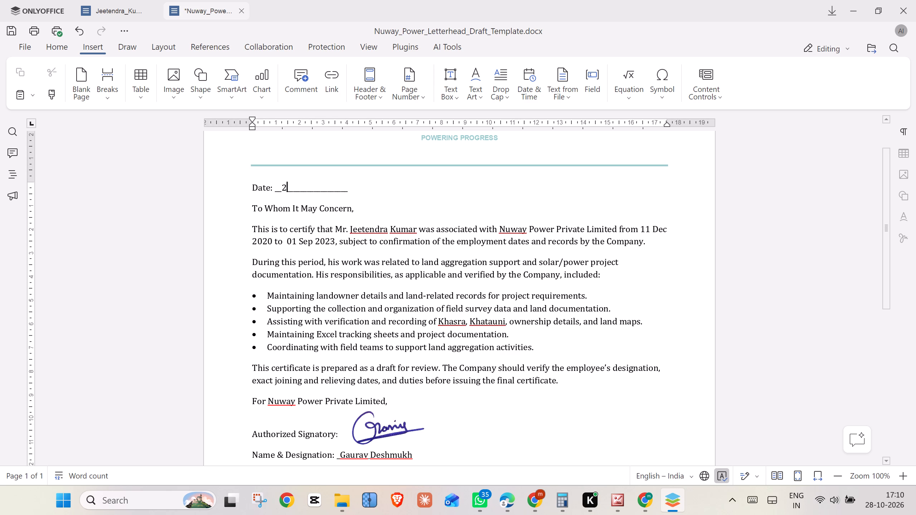
pyautogui.press('BackSpace')
pyautogui.press('0')
pyautogui.press('2')
pyautogui.press('Up')
pyautogui.press('space')
pyautogui.hotkey('shift', 'o')
pyautogui.write('ct')
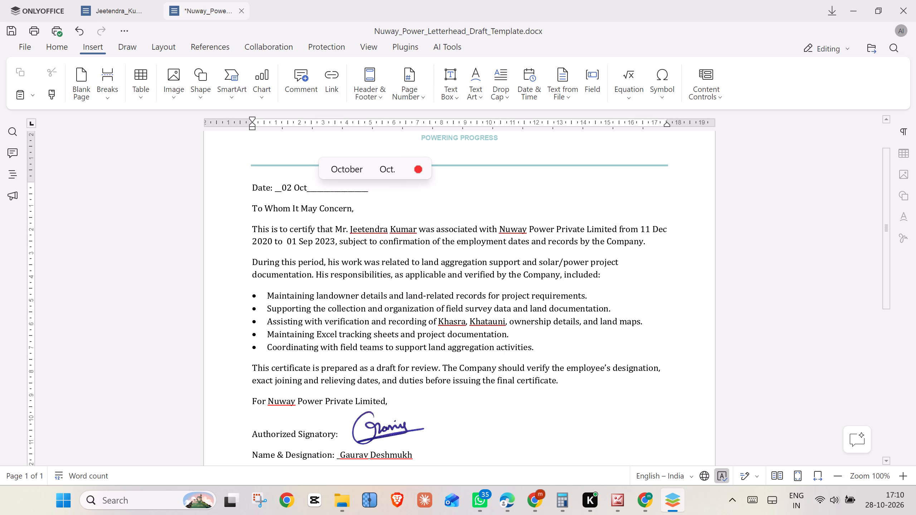
pyautogui.press('Up')
pyautogui.press('space')
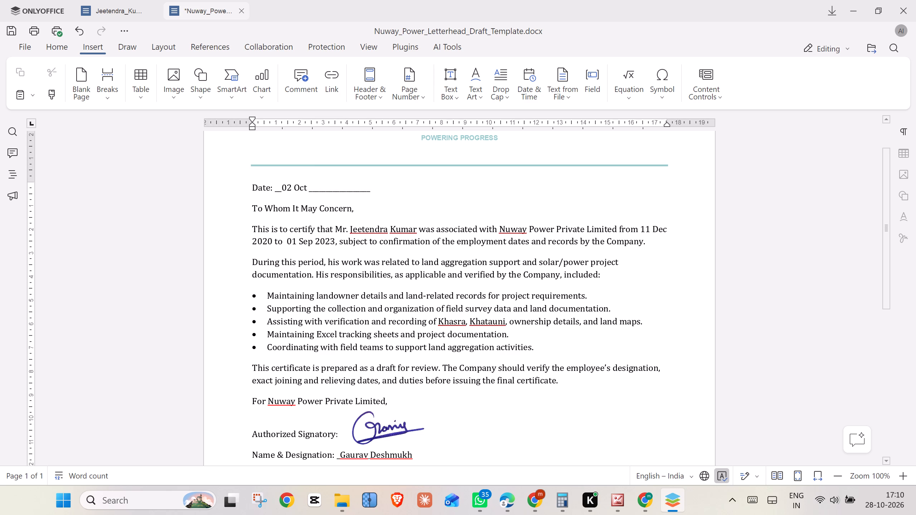
pyautogui.write('202')
pyautogui.press('3')
# Remove the leftover underscores after and before the date on the Date line.
pyautogui.click(401, 191)
pyautogui.press('BackSpace')
pyautogui.press('BackSpace')
pyautogui.press('BackSpace')
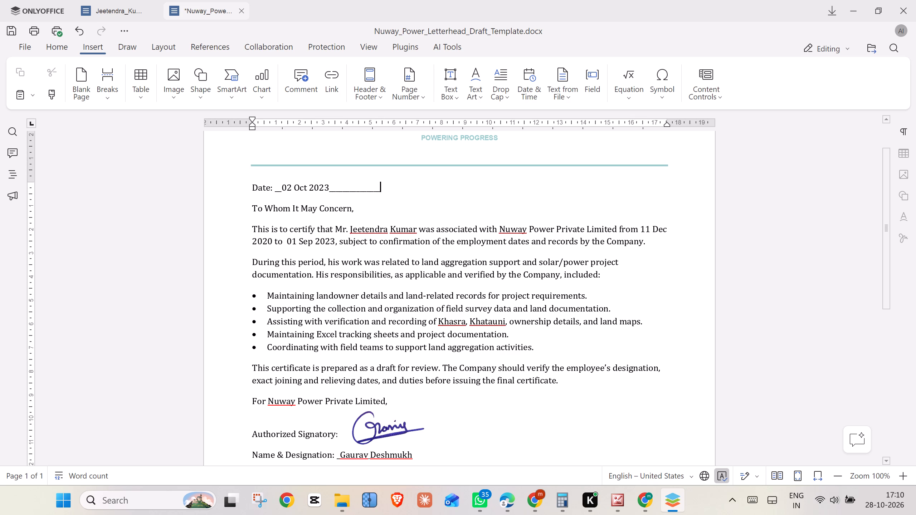
pyautogui.press('BackSpace')
pyautogui.press('BackSpace')
pyautogui.press('BackSpace')
pyautogui.press('BackSpace')
pyautogui.press('BackSpace')
pyautogui.press('BackSpace')
pyautogui.press('BackSpace')
pyautogui.press('BackSpace')
pyautogui.press('BackSpace')
pyautogui.press('BackSpace')
pyautogui.press('BackSpace')
pyautogui.press('BackSpace')
pyautogui.press('BackSpace')
pyautogui.press('BackSpace')
pyautogui.press('BackSpace')
pyautogui.moveTo(275, 186); pyautogui.dragTo(342, 188)
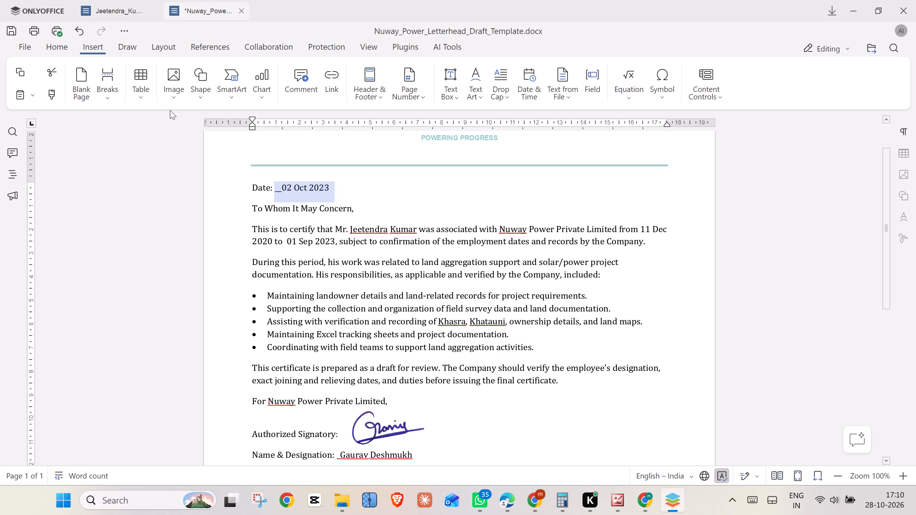
pyautogui.click(282, 191)
pyautogui.press('BackSpace')
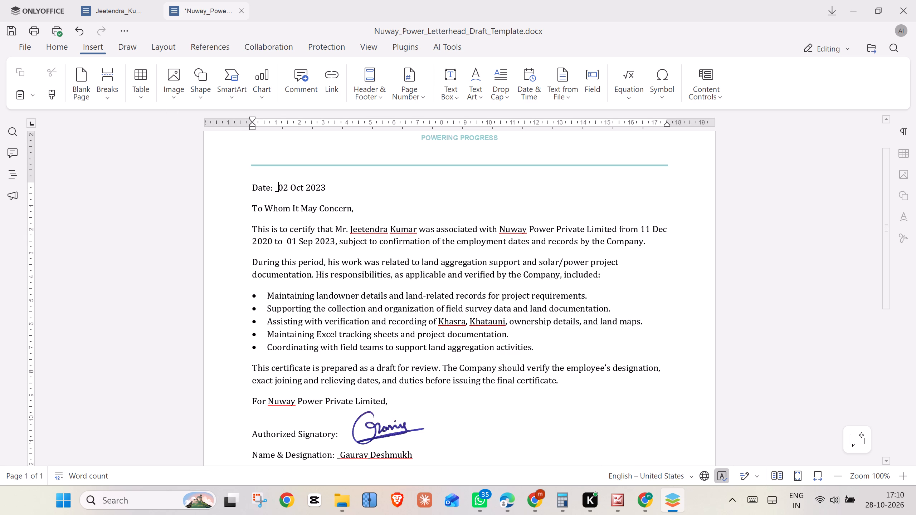
pyautogui.press('BackSpace')
# Underline the date 02 Oct 2023 on the letter's Date line.
pyautogui.moveTo(276, 191); pyautogui.dragTo(326, 190)
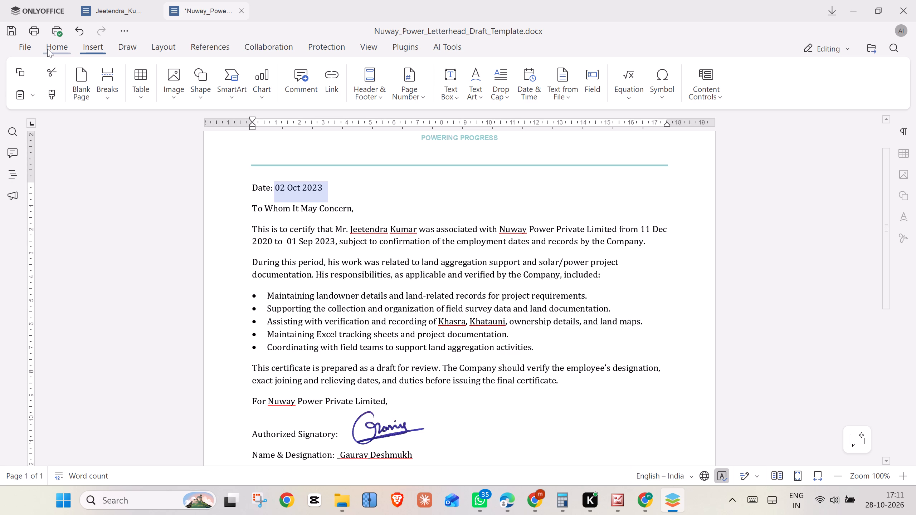
pyautogui.click(60, 48)
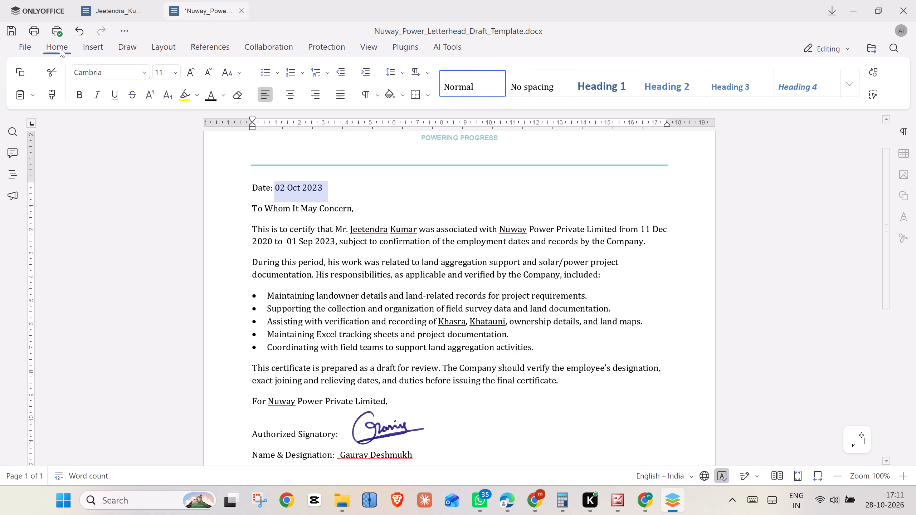
pyautogui.click(114, 99)
pyautogui.click(386, 196)
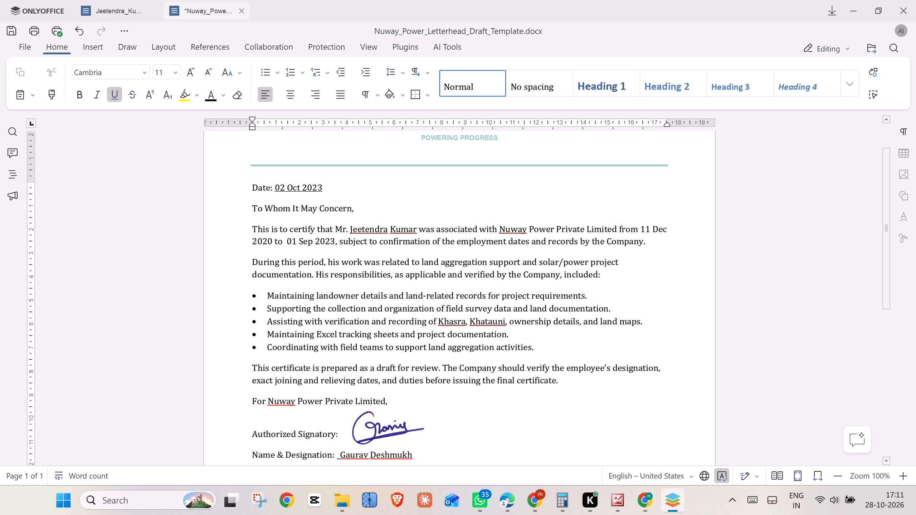
# Make the whole Date line bold, including the label and 02 Oct 2023.
pyautogui.moveTo(249, 188); pyautogui.dragTo(323, 196)
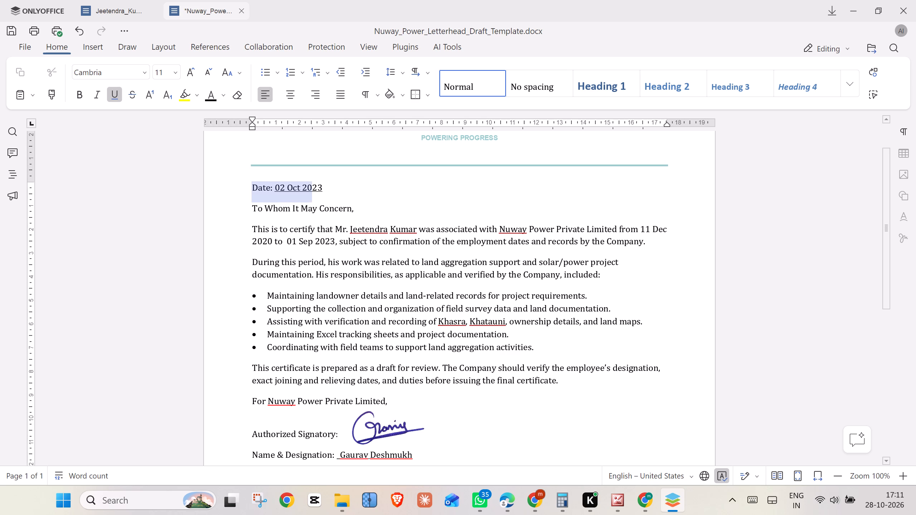
pyautogui.moveTo(323, 196); pyautogui.dragTo(330, 198)
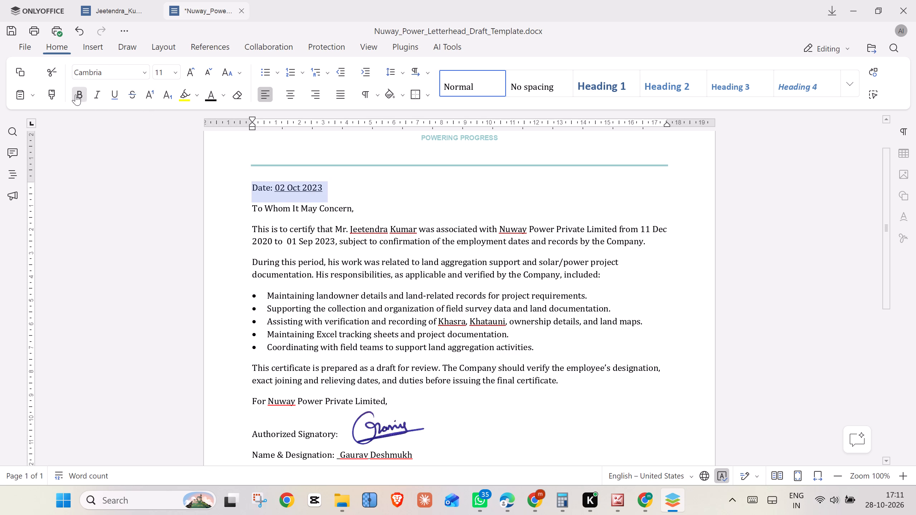
pyautogui.click(81, 94)
pyautogui.click(439, 196)
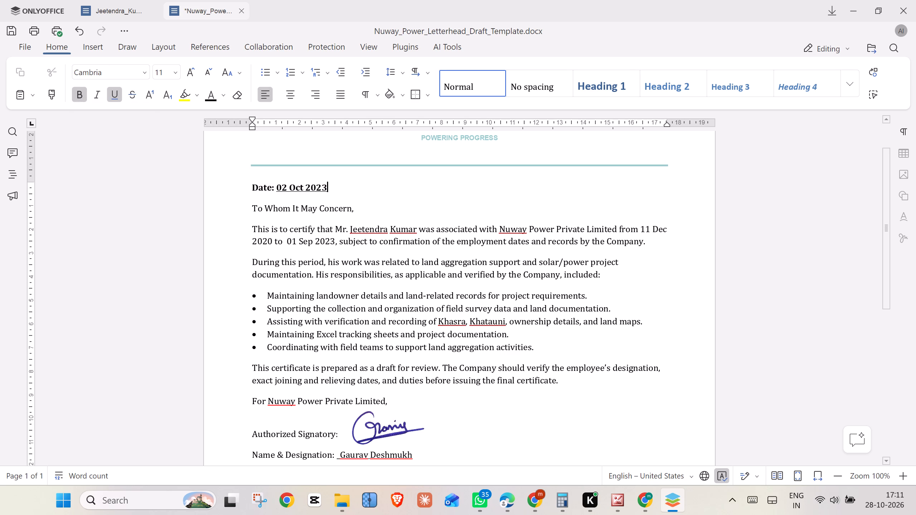
# Start saving a copy of the letter and name the file Nuway_Power_Exprince.
pyautogui.scroll(-5, 389, 314)
pyautogui.scroll(6, 393, 313)
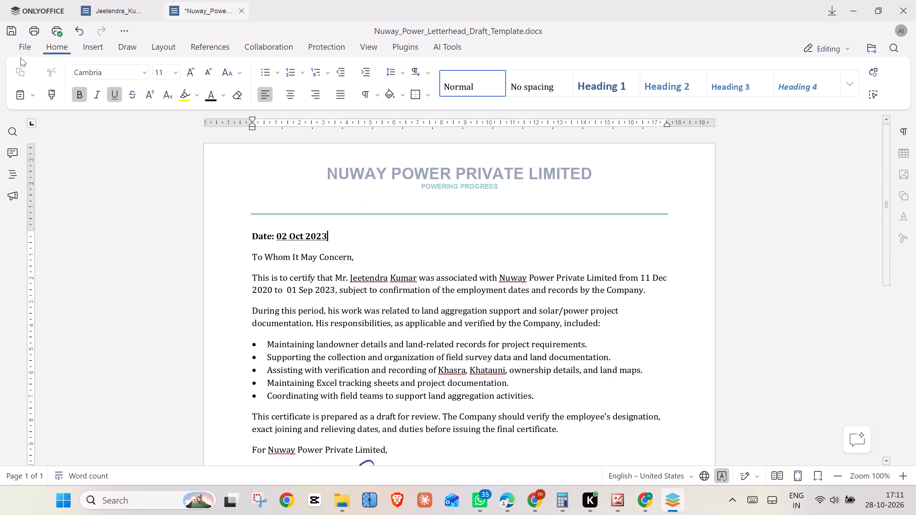
pyautogui.click(23, 49)
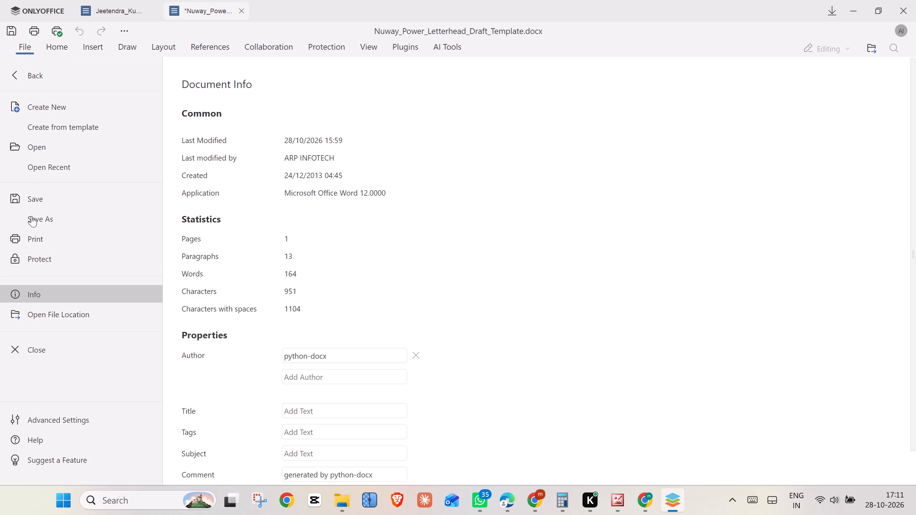
pyautogui.click(31, 216)
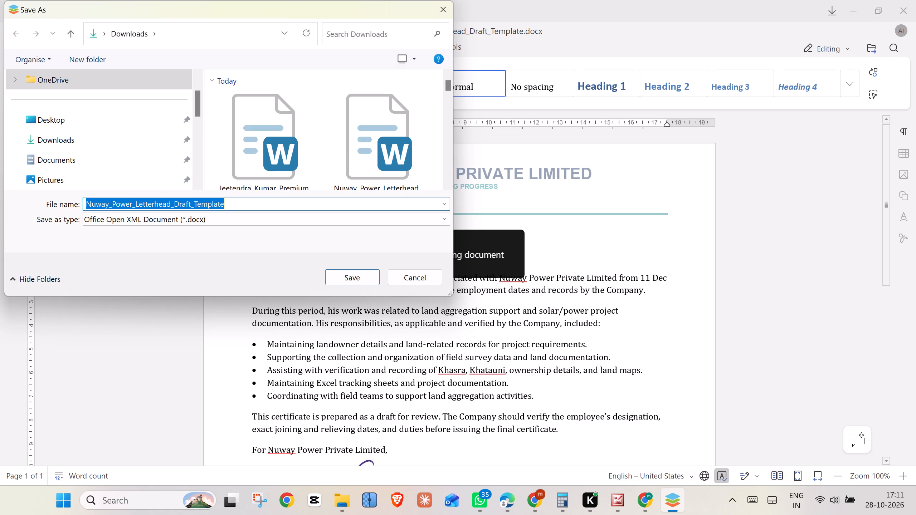
pyautogui.click(243, 205)
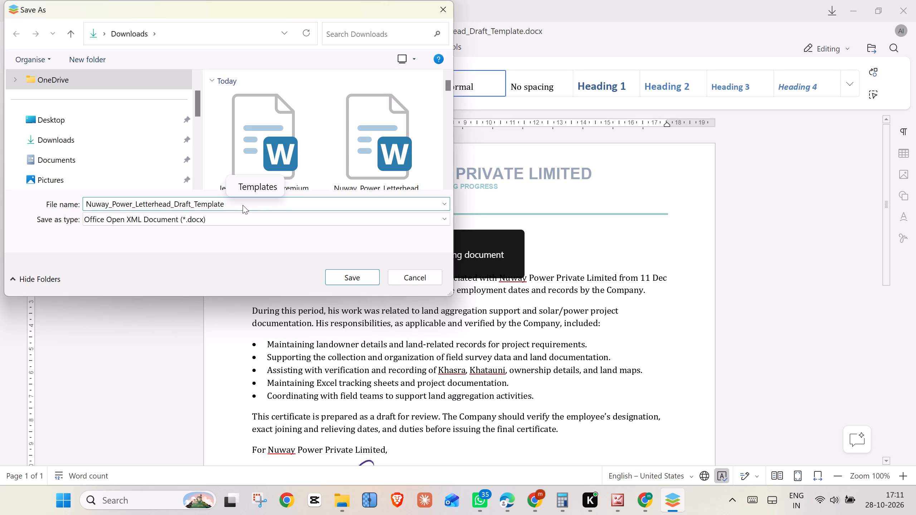
pyautogui.press('BackSpace')
pyautogui.press('BackSpace')
pyautogui.press('BackSpace')
pyautogui.press('BackSpace')
pyautogui.press('BackSpace')
pyautogui.press('BackSpace')
pyautogui.press('BackSpace')
pyautogui.press('BackSpace')
pyautogui.press('BackSpace')
pyautogui.press('BackSpace')
pyautogui.press('BackSpace')
pyautogui.press('BackSpace')
pyautogui.press('BackSpace')
pyautogui.press('BackSpace')
pyautogui.press('BackSpace')
pyautogui.press('BackSpace')
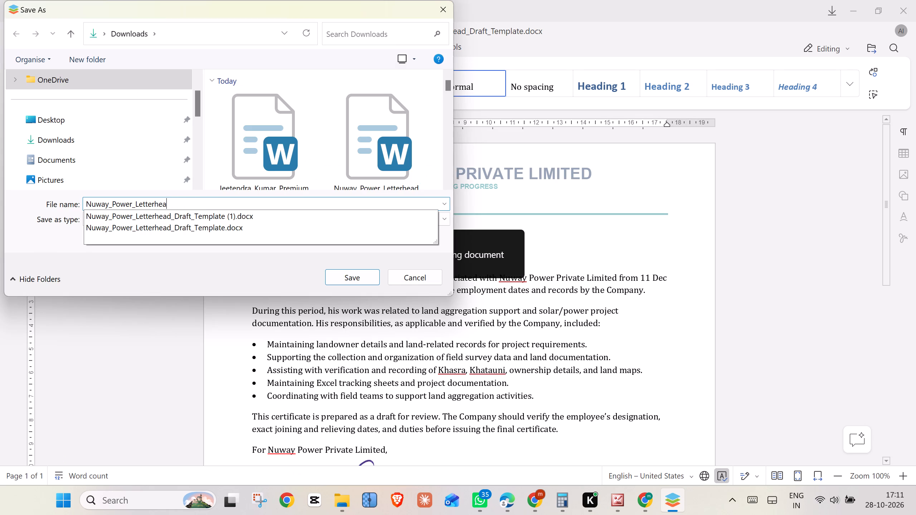
pyautogui.press('BackSpace')
pyautogui.press('BackSpace')
pyautogui.press('BackSpace')
pyautogui.press('BackSpace')
pyautogui.press('BackSpace')
pyautogui.press('BackSpace')
pyautogui.press('BackSpace')
pyautogui.press('BackSpace')
pyautogui.press('BackSpace')
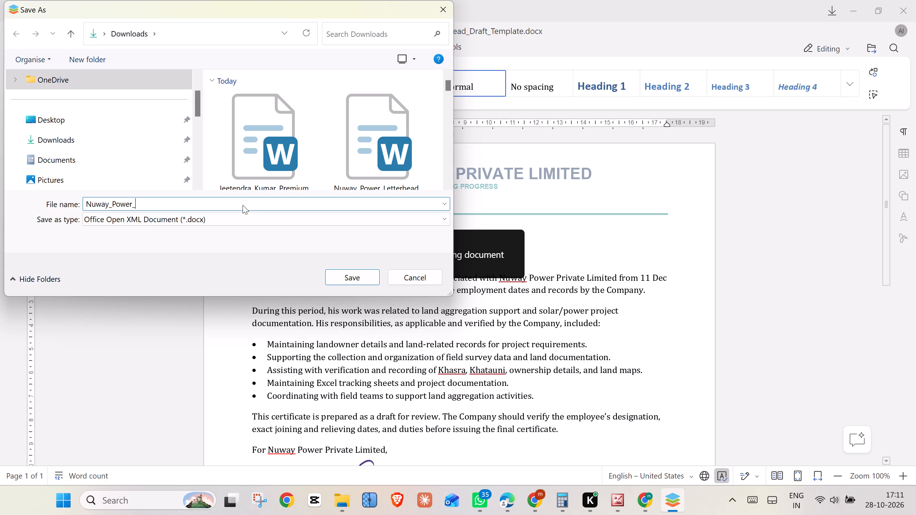
pyautogui.hotkey('shift', 'e')
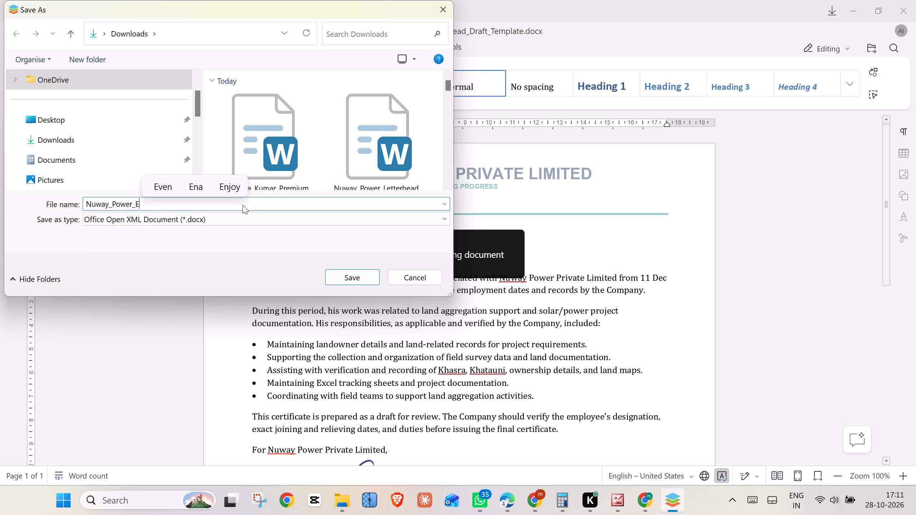
pyautogui.write('xp')
pyautogui.write('ri')
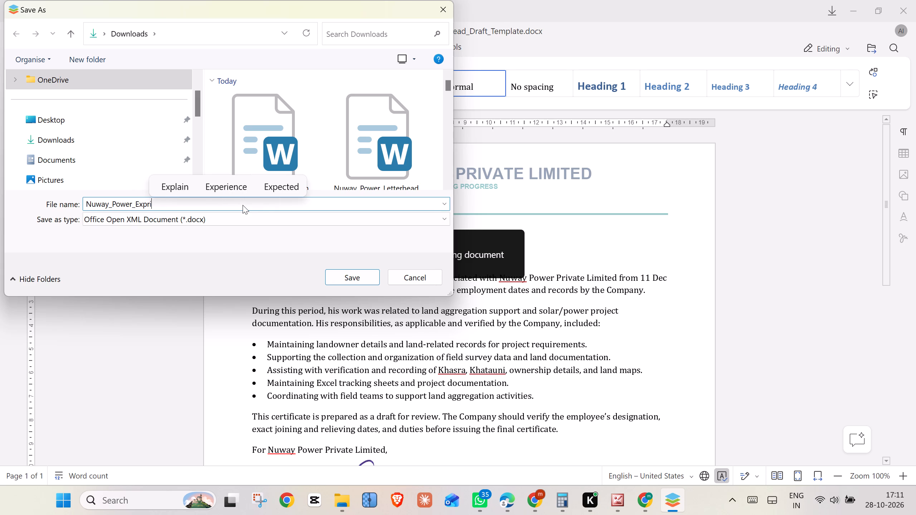
pyautogui.press('pageup')
pyautogui.write('nce')
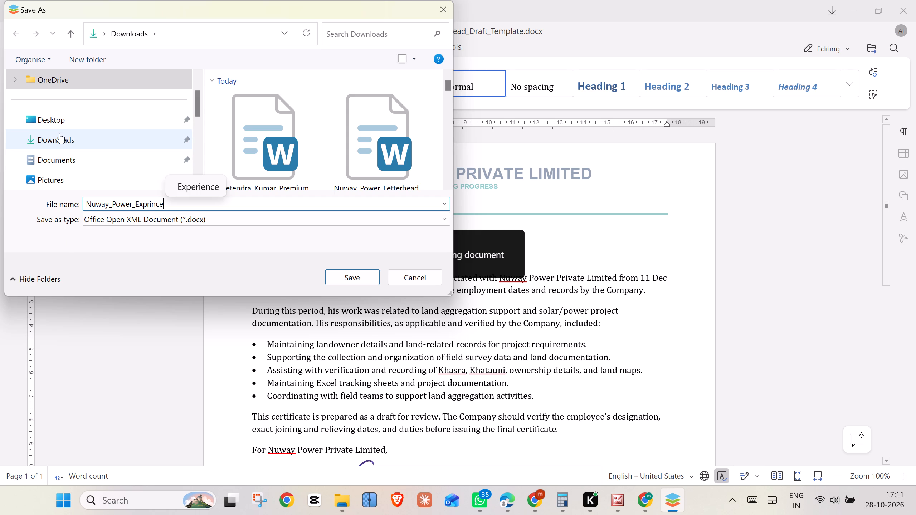
# Save the copy in the Jitendra folder on the Desktop as a Portable Document (*.pdf).
pyautogui.click(62, 124)
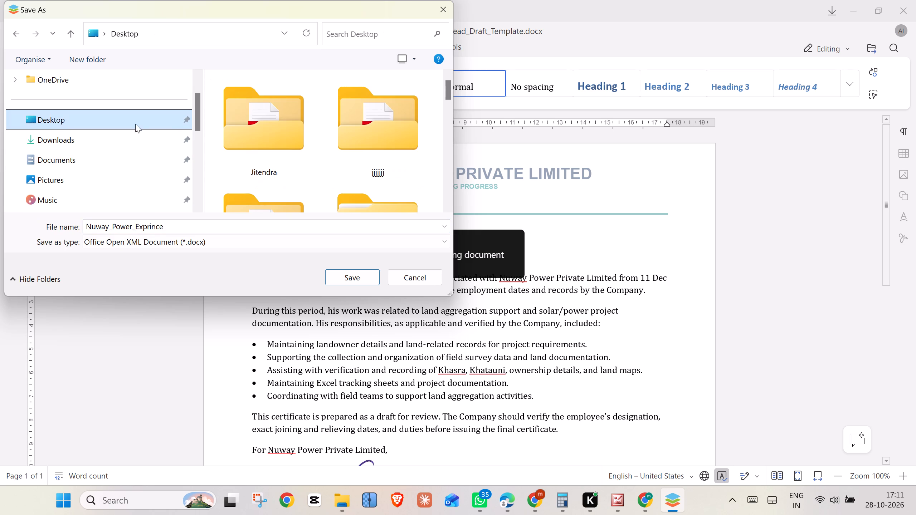
pyautogui.doubleClick(266, 150)
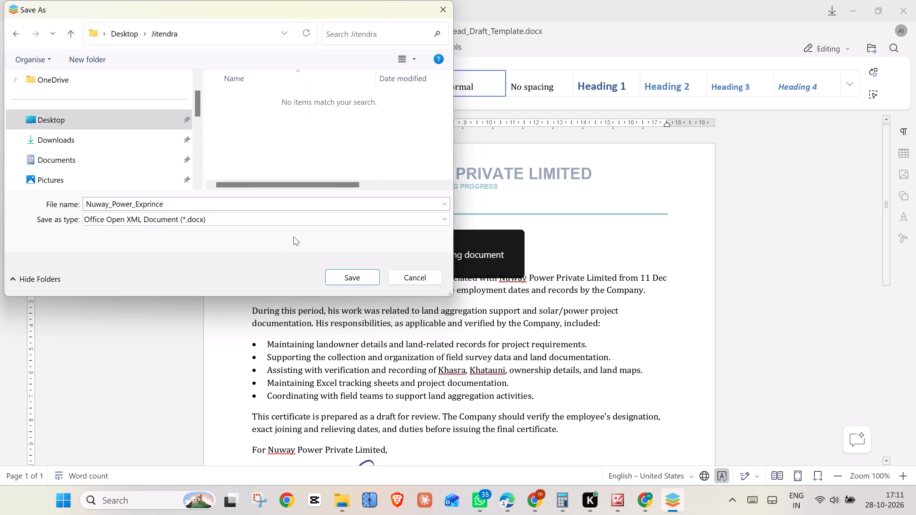
pyautogui.click(331, 221)
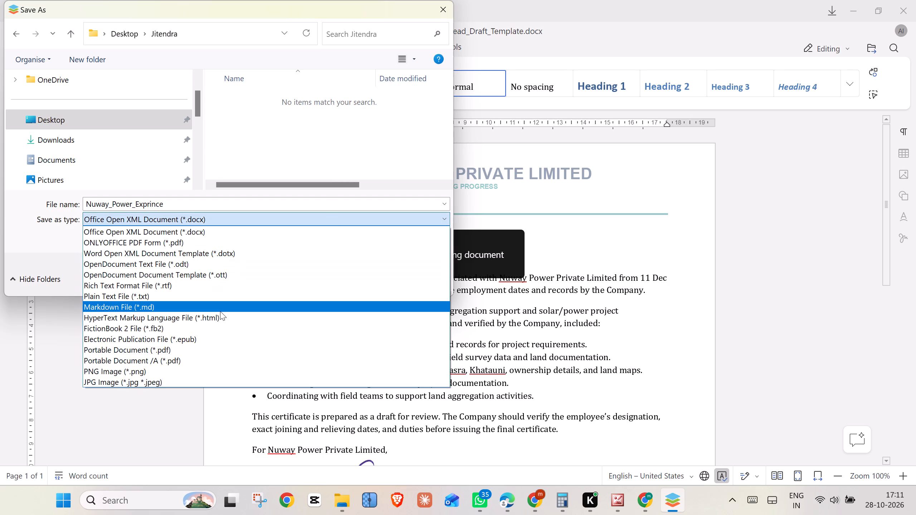
pyautogui.click(183, 345)
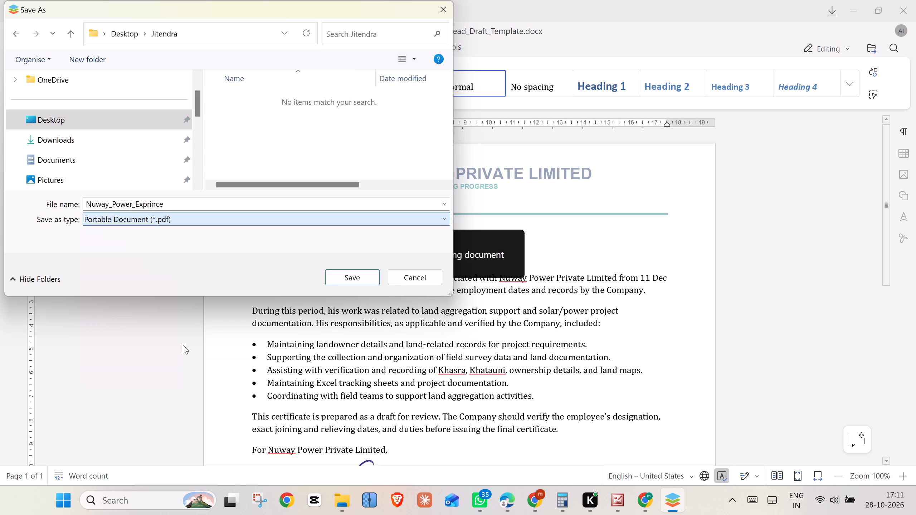
pyautogui.click(337, 278)
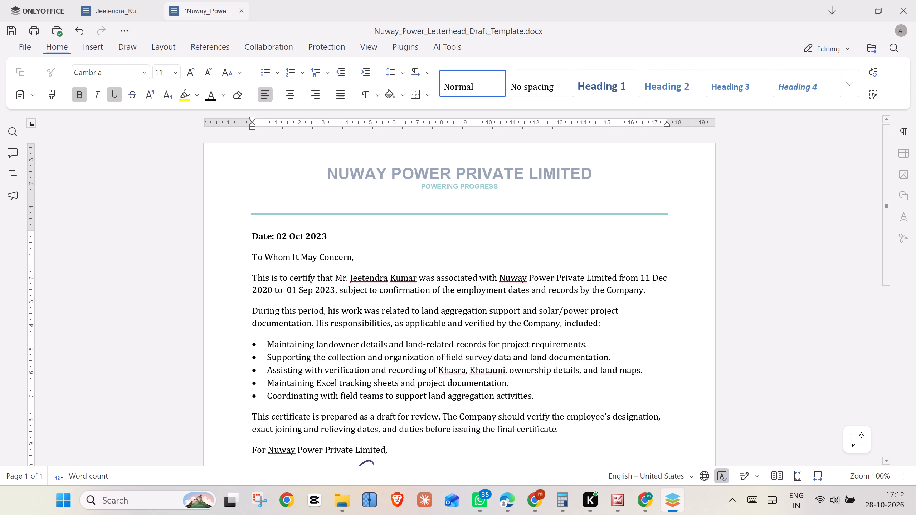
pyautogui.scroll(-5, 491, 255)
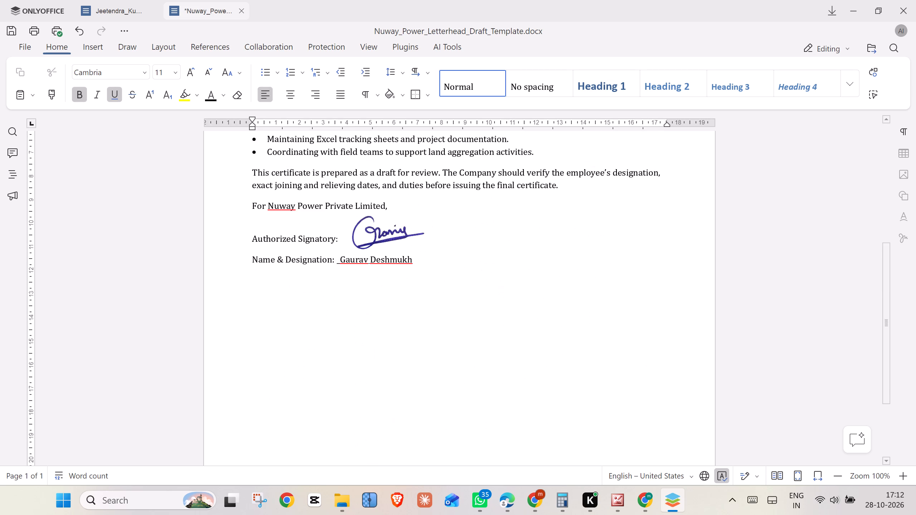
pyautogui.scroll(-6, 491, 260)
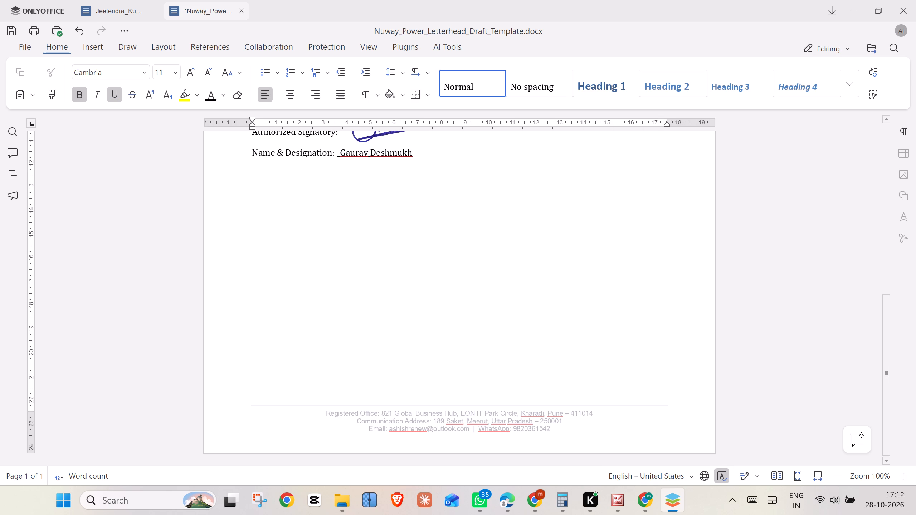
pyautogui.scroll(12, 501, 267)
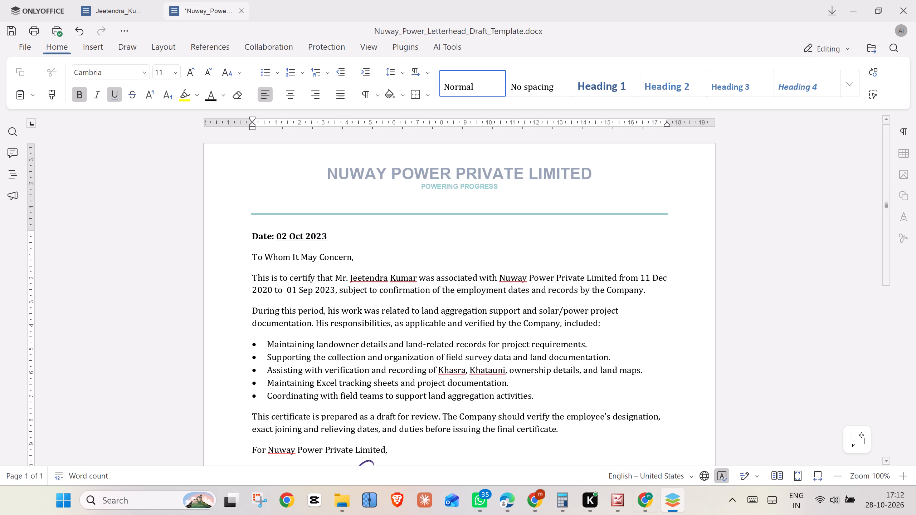
# In the résumé, copy the full Land & Farmer Data Coordinator entry for Energy and Resources Foundation (ERF), including its dates and bullets.
pyautogui.click(110, 4)
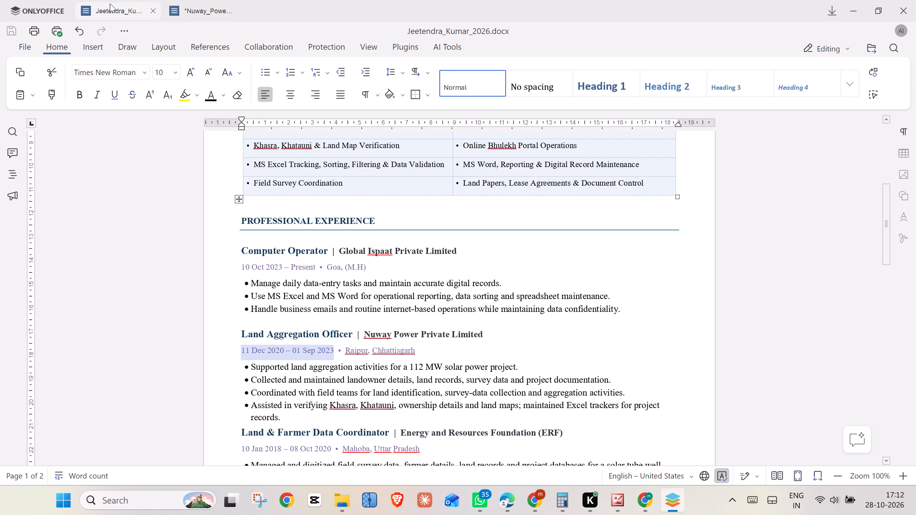
pyautogui.scroll(-1, 466, 362)
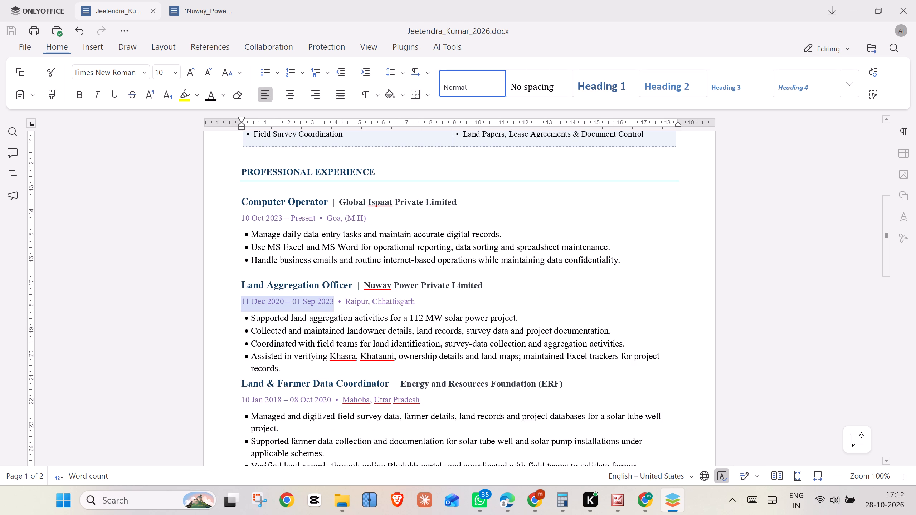
pyautogui.moveTo(237, 385); pyautogui.dragTo(333, 399)
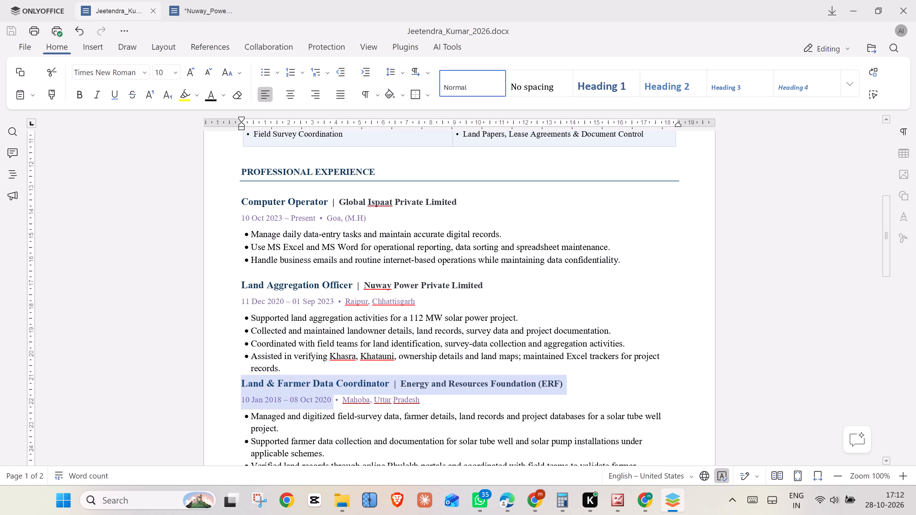
pyautogui.moveTo(333, 399); pyautogui.dragTo(427, 400)
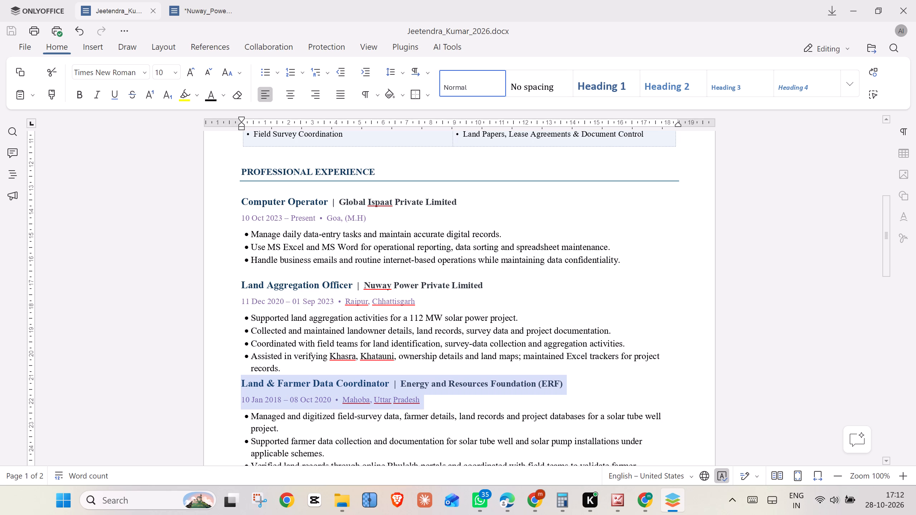
pyautogui.moveTo(427, 400); pyautogui.dragTo(445, 415)
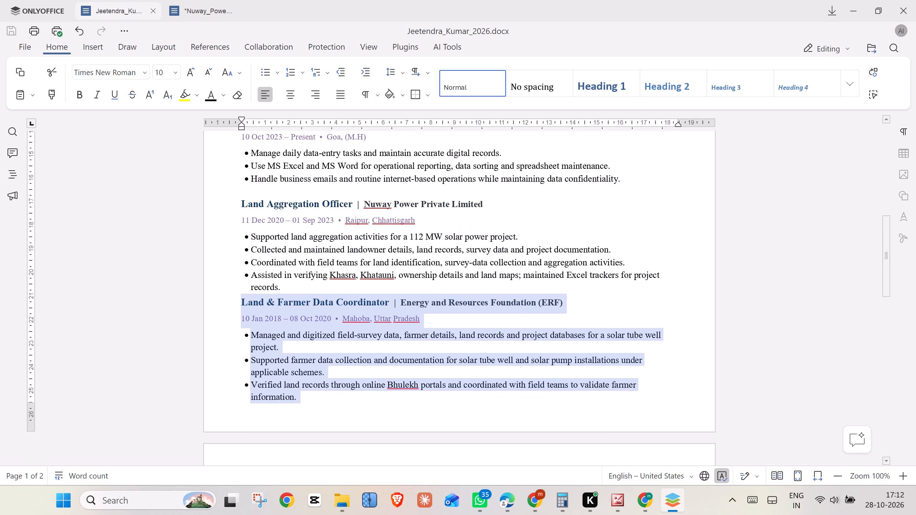
pyautogui.moveTo(445, 415); pyautogui.dragTo(406, 301)
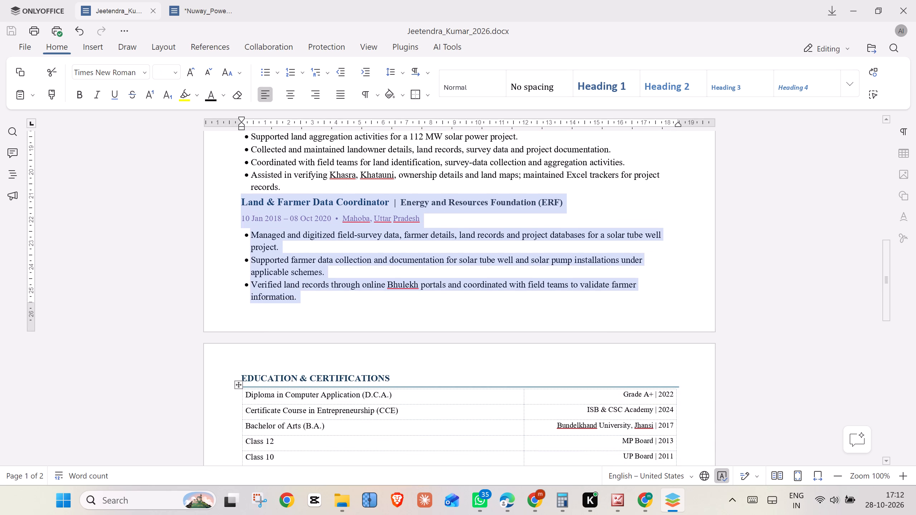